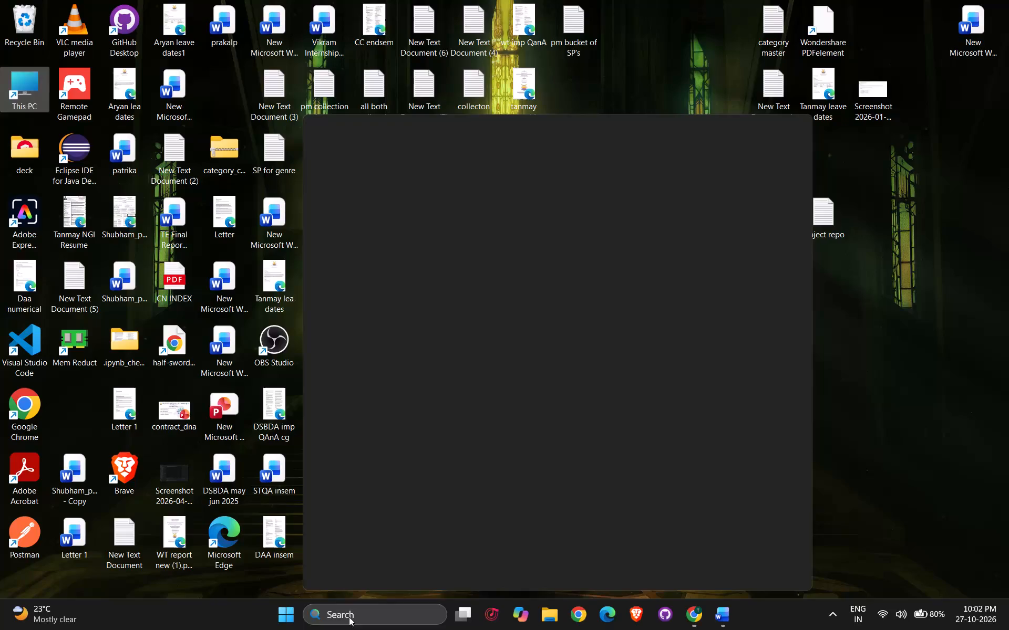
Switch to Word and review the certificate page of the open CSDF mini2 AS document.
click(719, 618)
scroll(768, 350, up, 2)
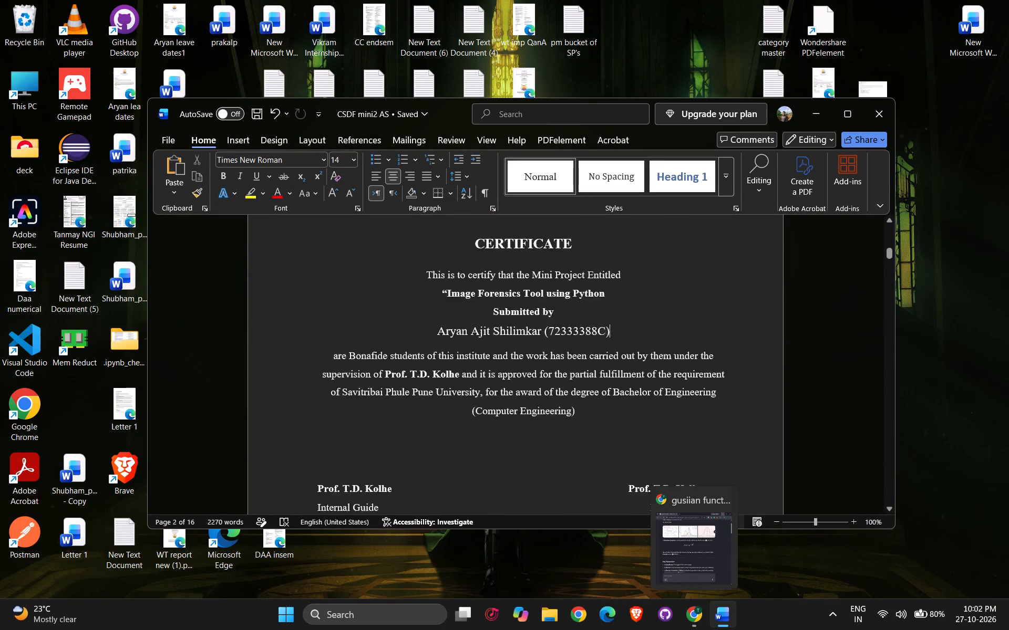
scroll(768, 350, up, 6)
scroll(755, 376, down, 13)
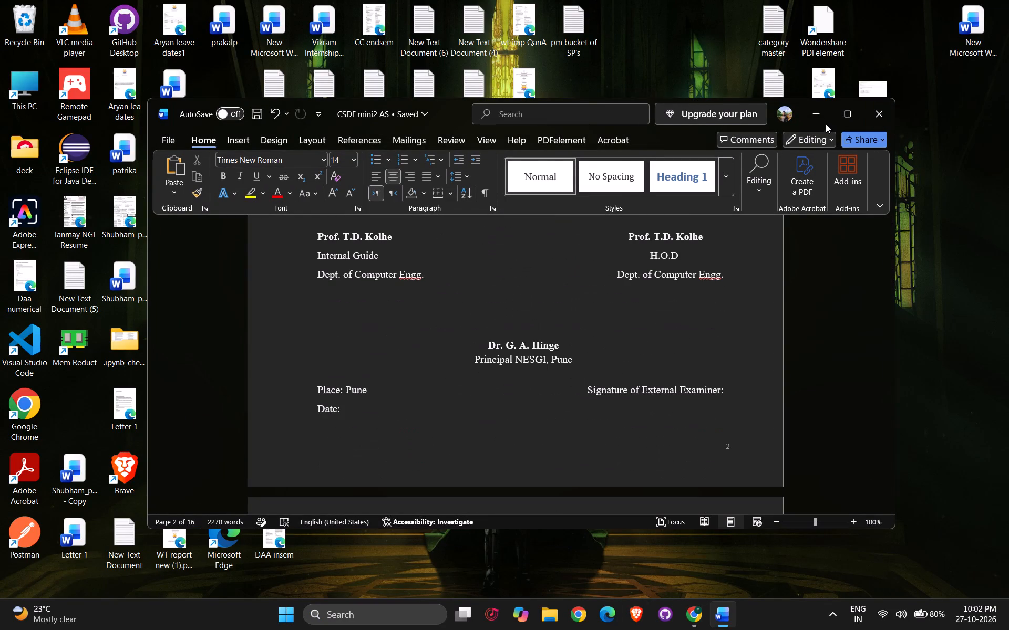
click(825, 123)
Open the CSDF mini2 tn PDF from the Downloads folder in File Explorer.
double_click(20, 98)
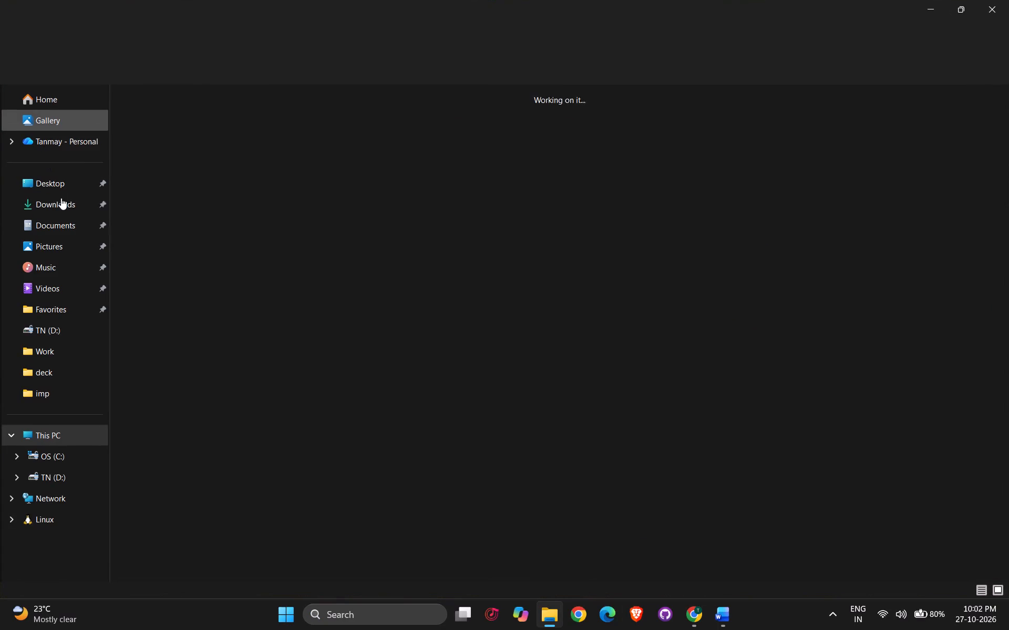
double_click(66, 209)
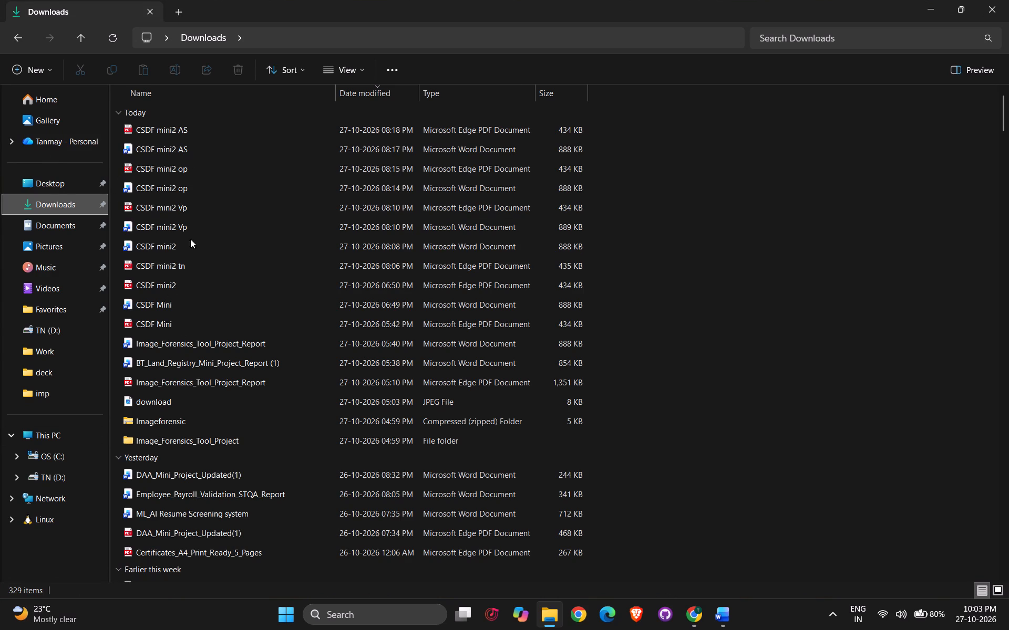
double_click(190, 265)
Examine the title and certificate pages of the CSDF mini2 tn PDF, including the signature blocks and the following page.
scroll(469, 379, down, 2)
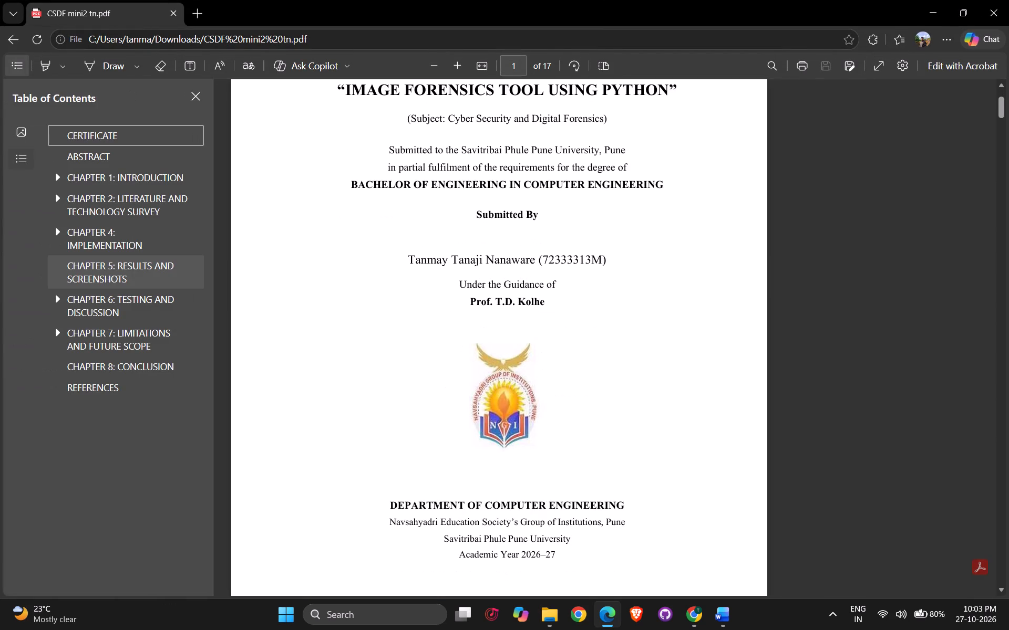
scroll(469, 379, down, 9)
scroll(444, 428, down, 2)
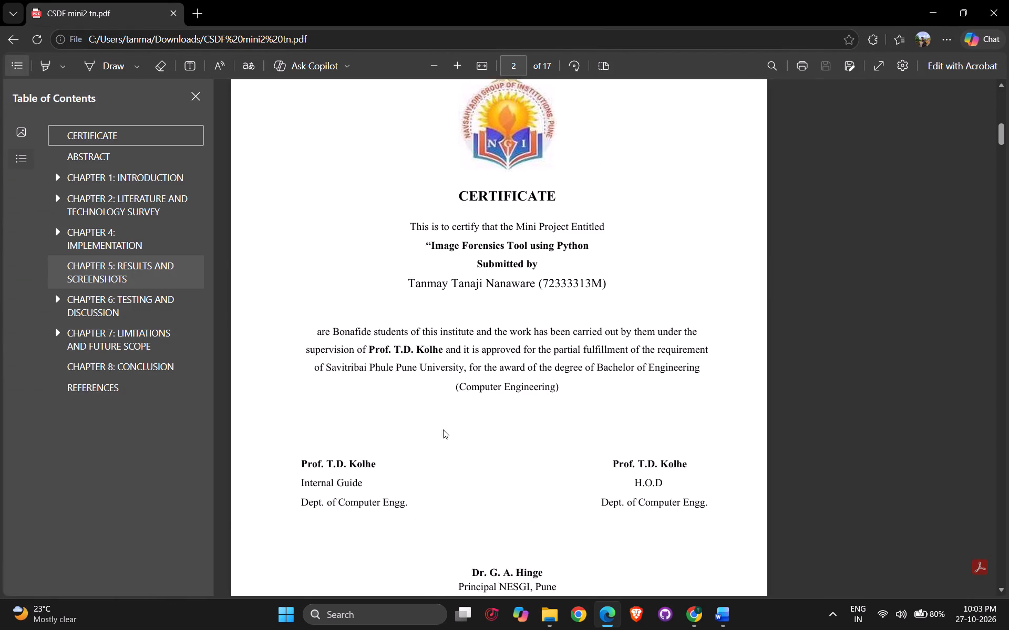
scroll(443, 429, down, 2)
scroll(443, 429, up, 4)
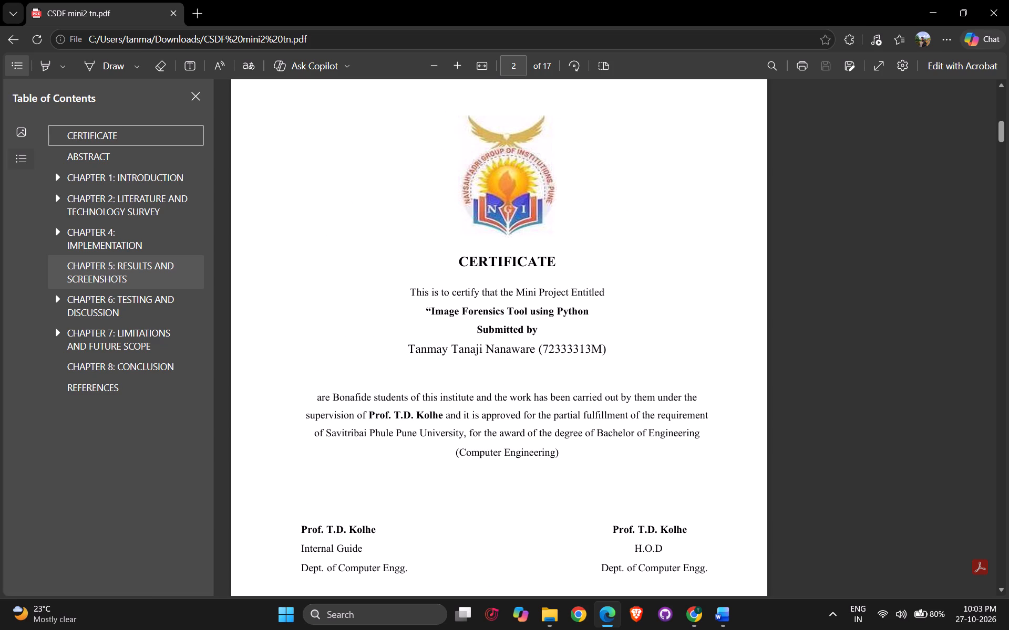
scroll(468, 434, down, 6)
scroll(468, 435, up, 6)
scroll(468, 435, down, 2)
scroll(468, 435, up, 9)
scroll(468, 435, down, 11)
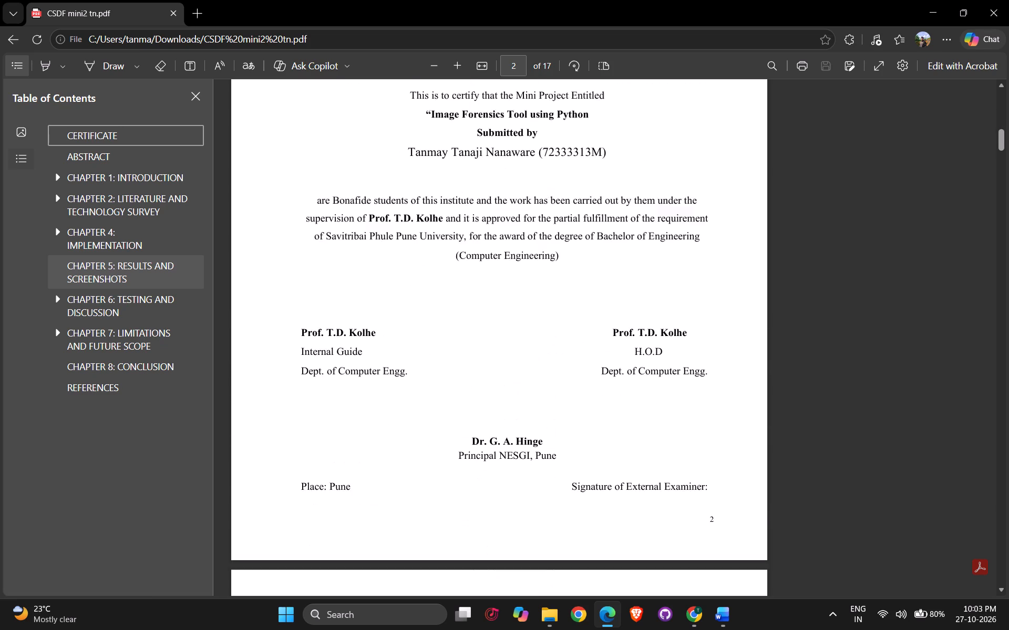
scroll(467, 442, down, 13)
scroll(469, 437, up, 7)
scroll(469, 437, down, 4)
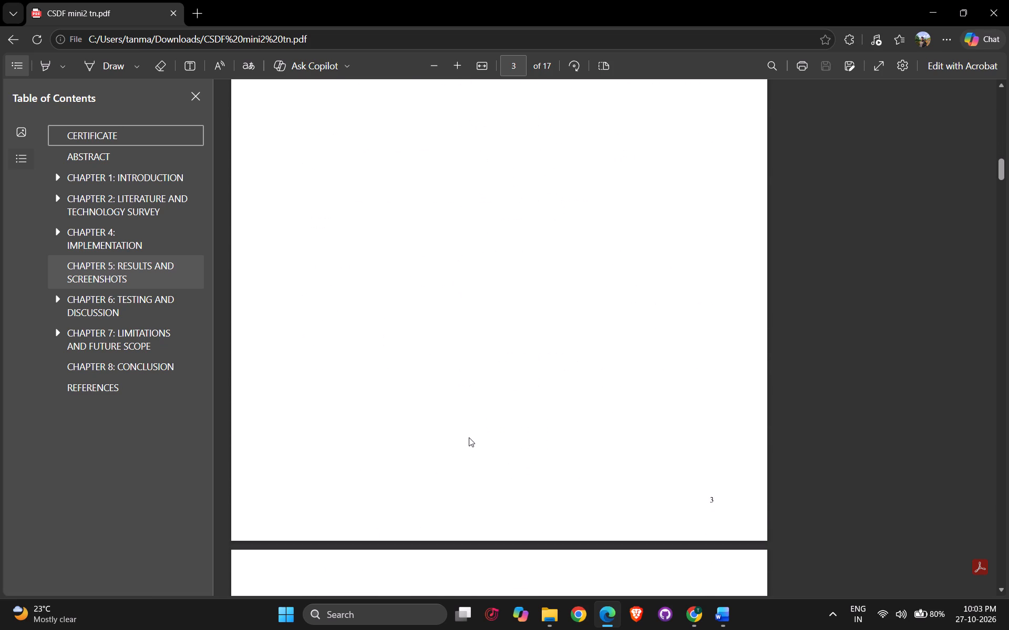
scroll(469, 437, up, 5)
click(929, 0)
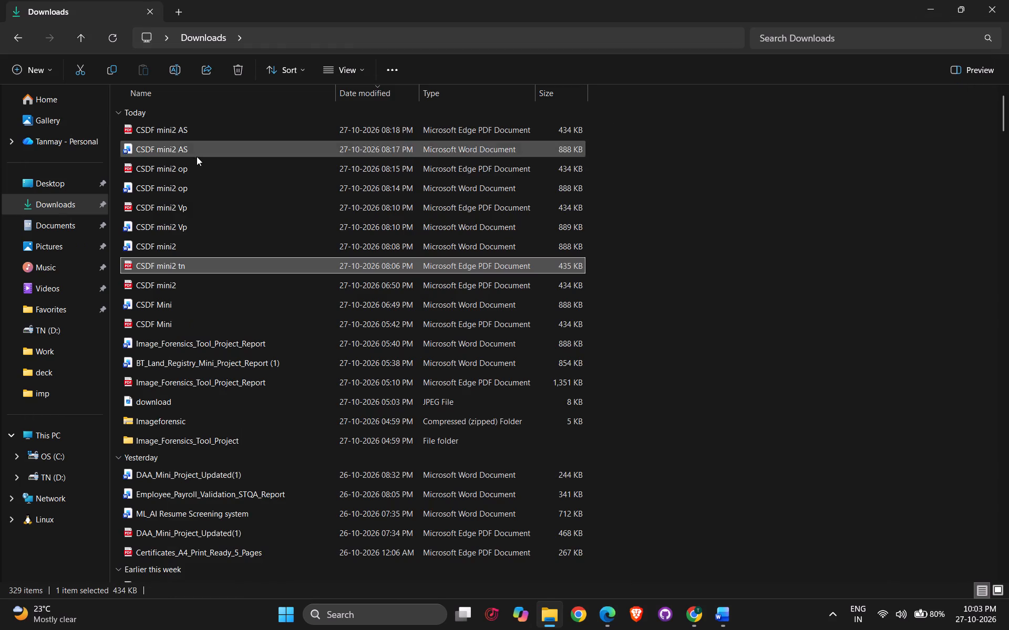
Open the CSDF mini2 AS PDF from Downloads, skim its opening pages for comparison, and close the browser.
double_click(232, 129)
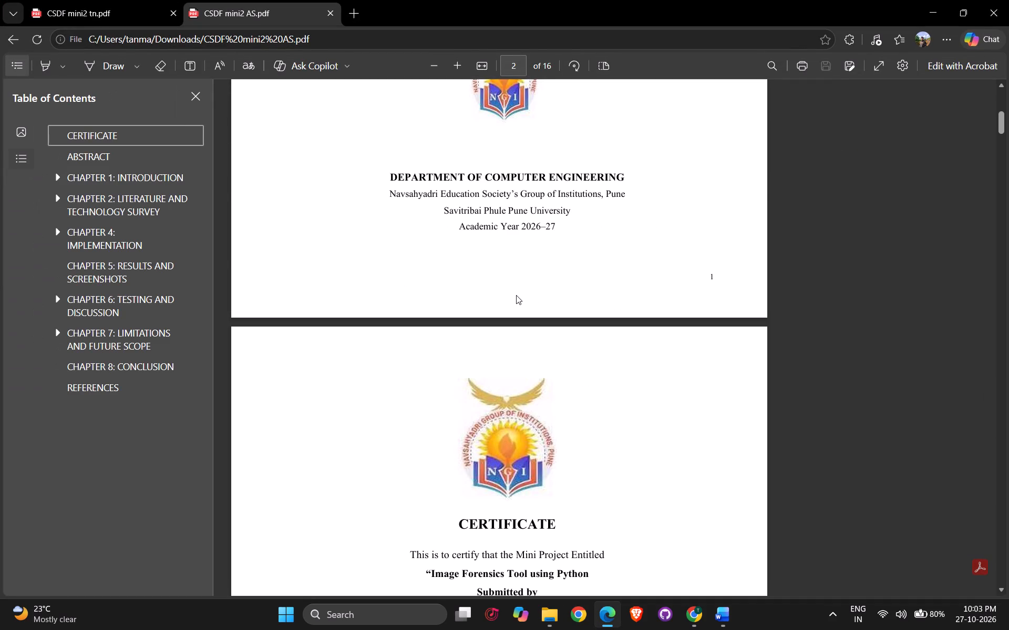
scroll(516, 295, down, 20)
scroll(516, 295, down, 14)
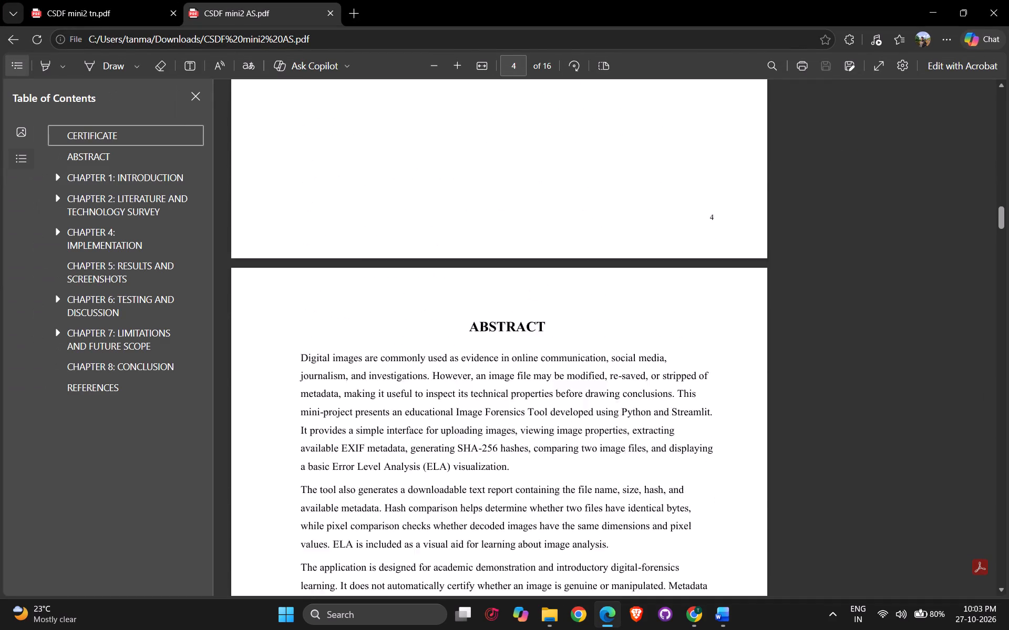
scroll(515, 297, down, 8)
click(1002, 0)
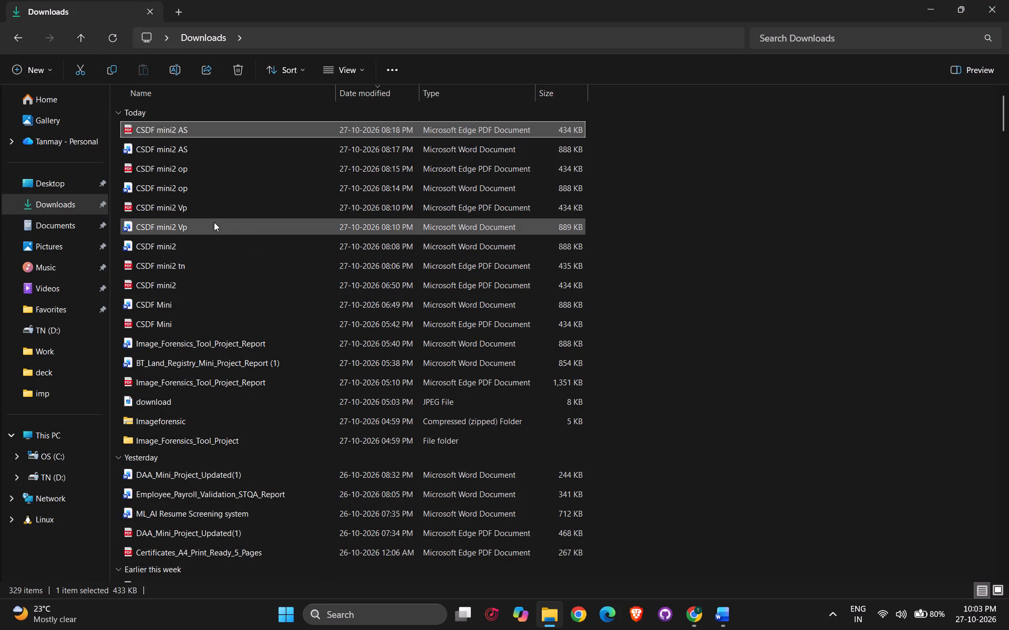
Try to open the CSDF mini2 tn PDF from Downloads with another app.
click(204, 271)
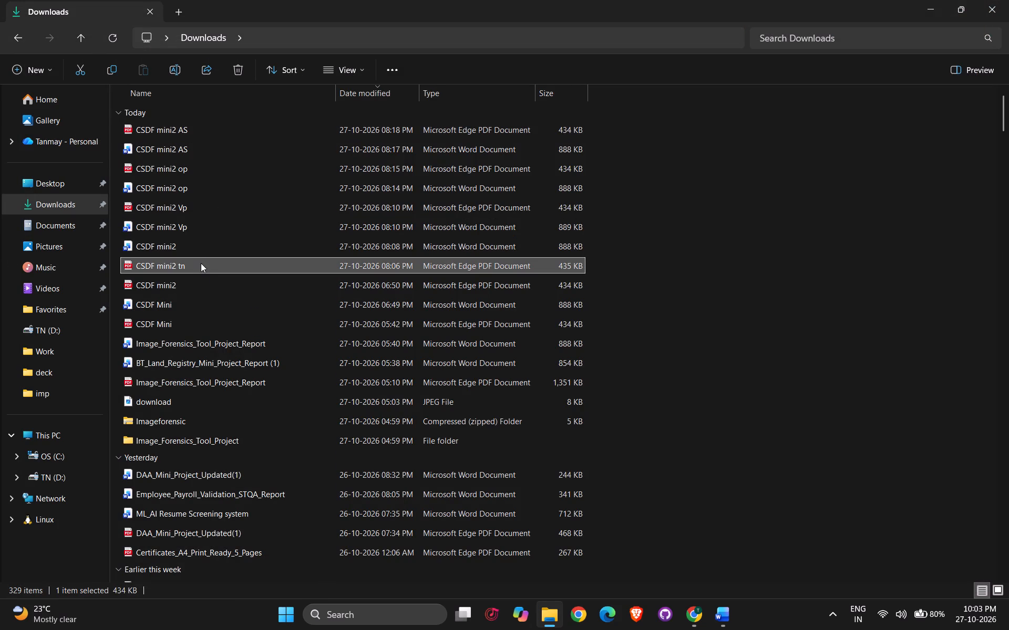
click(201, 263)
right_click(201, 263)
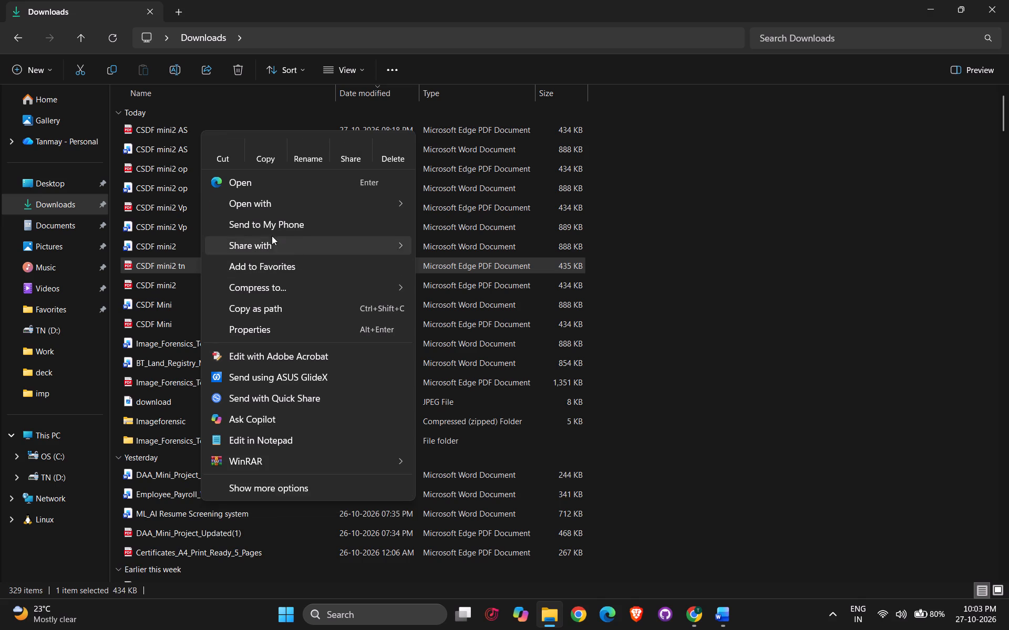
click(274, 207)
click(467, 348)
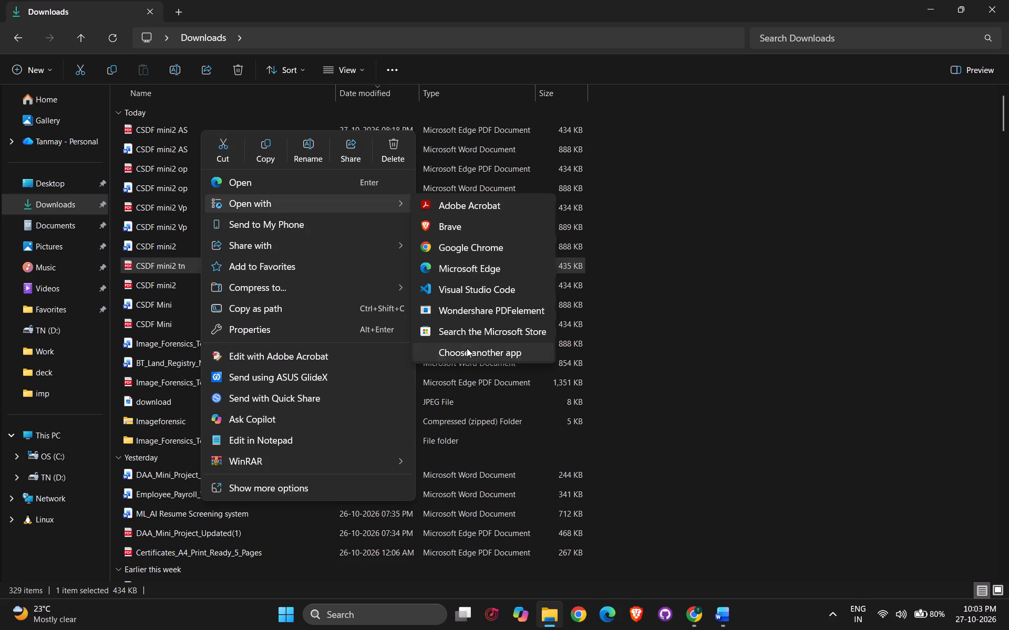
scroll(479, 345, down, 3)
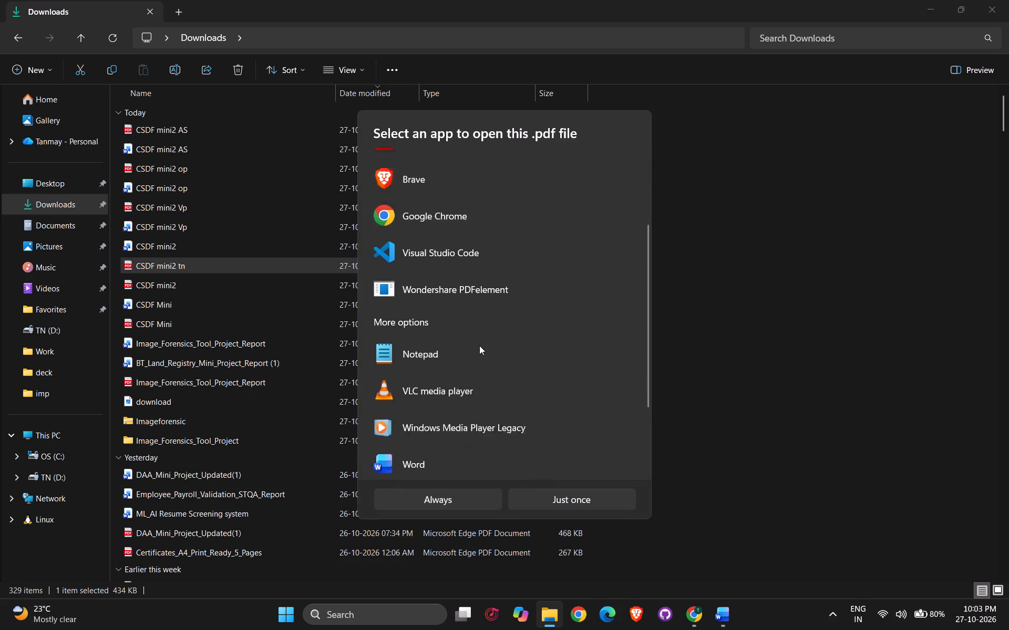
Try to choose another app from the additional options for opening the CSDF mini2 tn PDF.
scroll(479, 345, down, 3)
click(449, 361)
Turn off Bluetooth in the system quick settings and dismiss them.
click(931, 615)
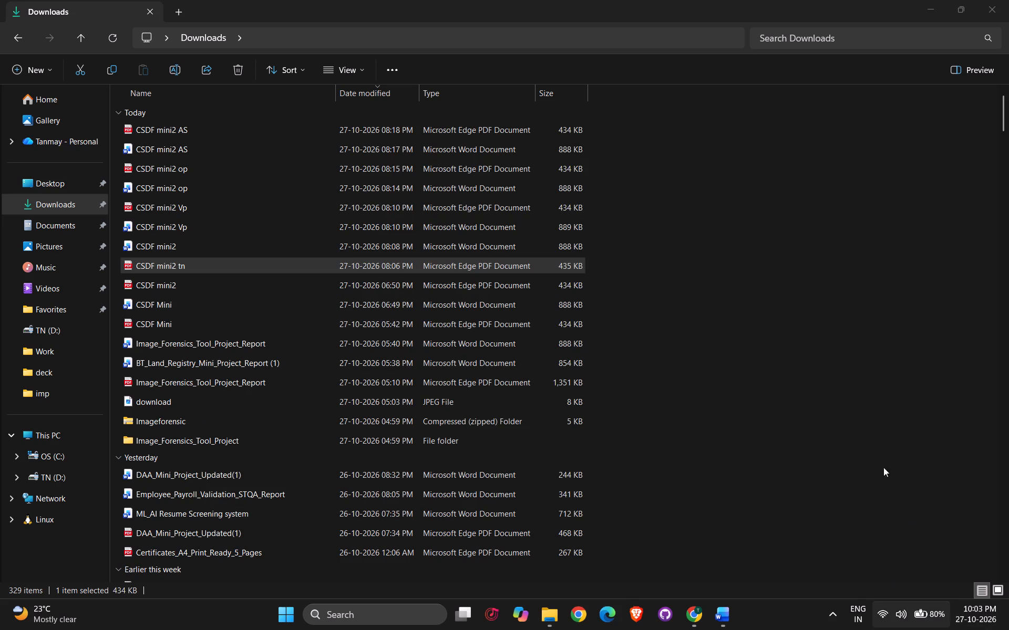
click(866, 365)
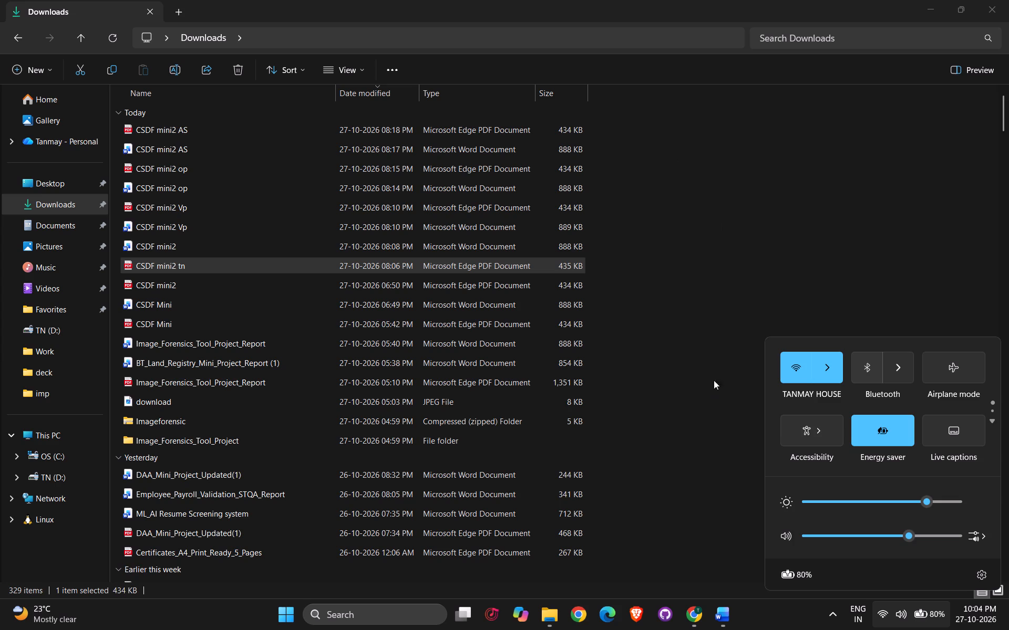
click(711, 283)
Switch to the CSDF mini2 AS document open in Word.
click(719, 606)
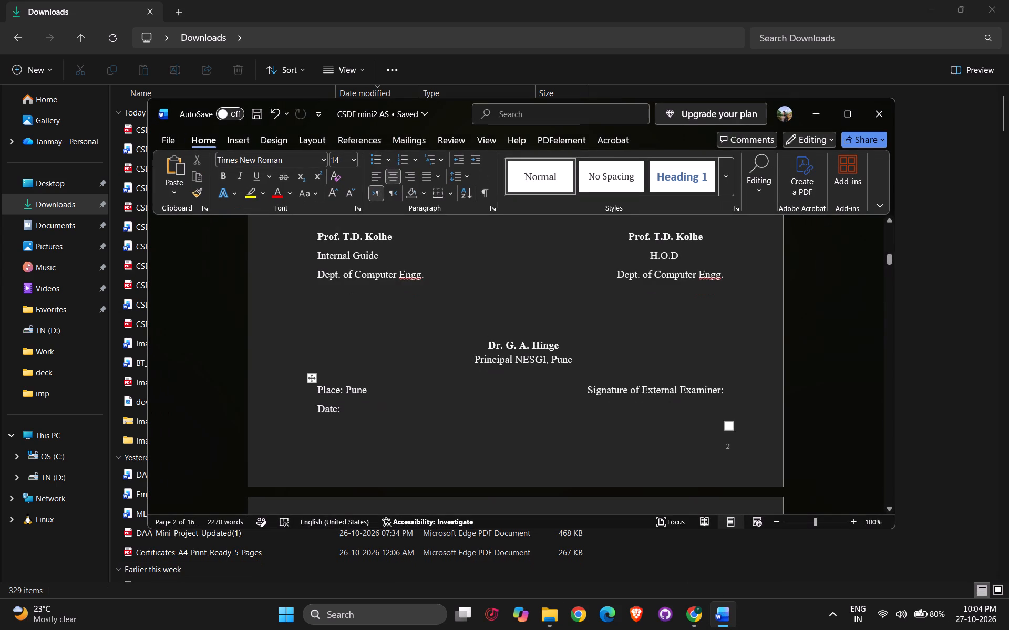
Check the certificate page and table of contents of the CSDF mini2 AS document in Word, and close that document.
scroll(654, 332, down, 6)
scroll(544, 350, up, 4)
scroll(446, 350, down, 9)
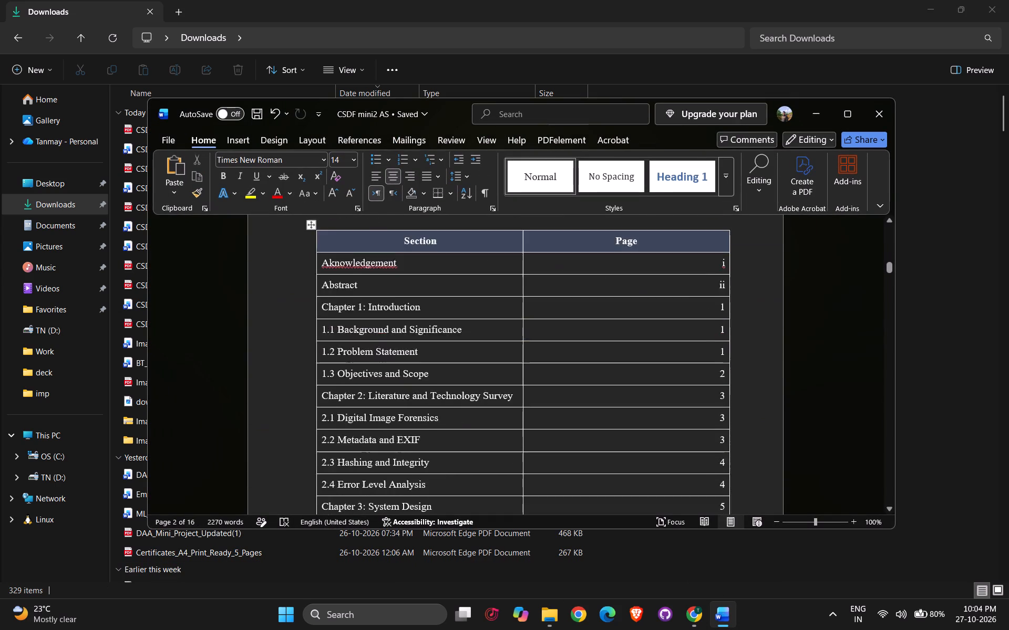
scroll(446, 350, down, 15)
scroll(443, 355, up, 20)
scroll(443, 355, up, 3)
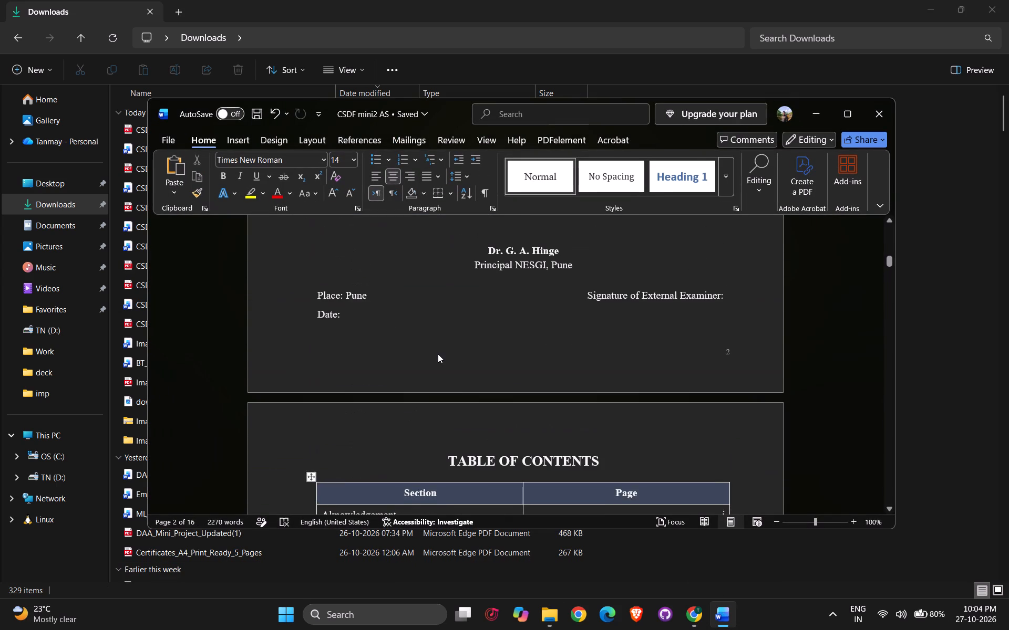
click(438, 354)
scroll(435, 311, up, 15)
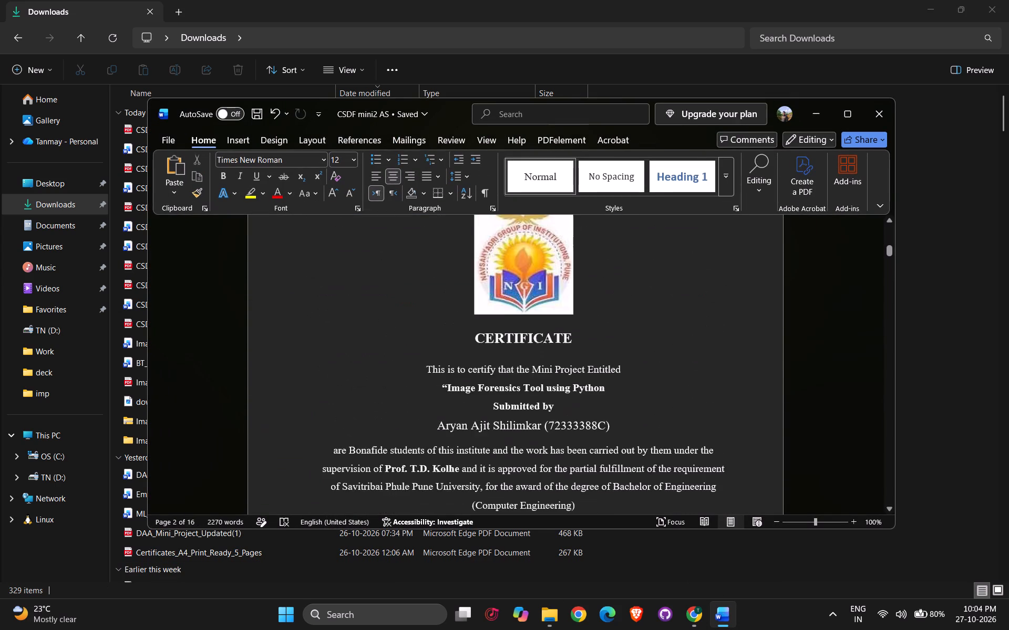
scroll(435, 311, up, 3)
click(882, 113)
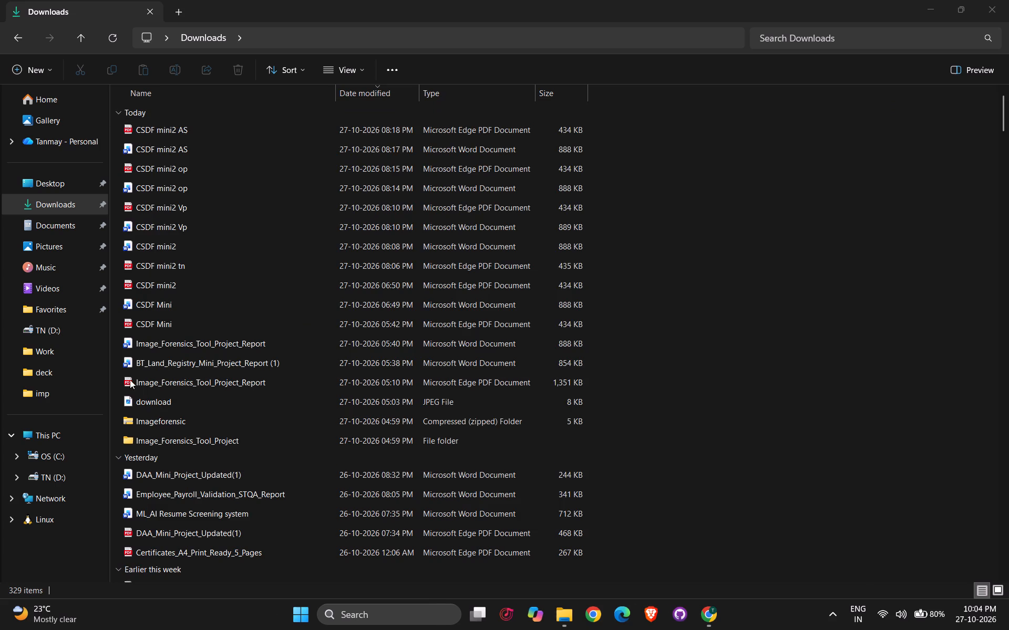
Open the CSDF mini2 tn PDF from Downloads in Word for editing.
click(179, 271)
right_click(179, 271)
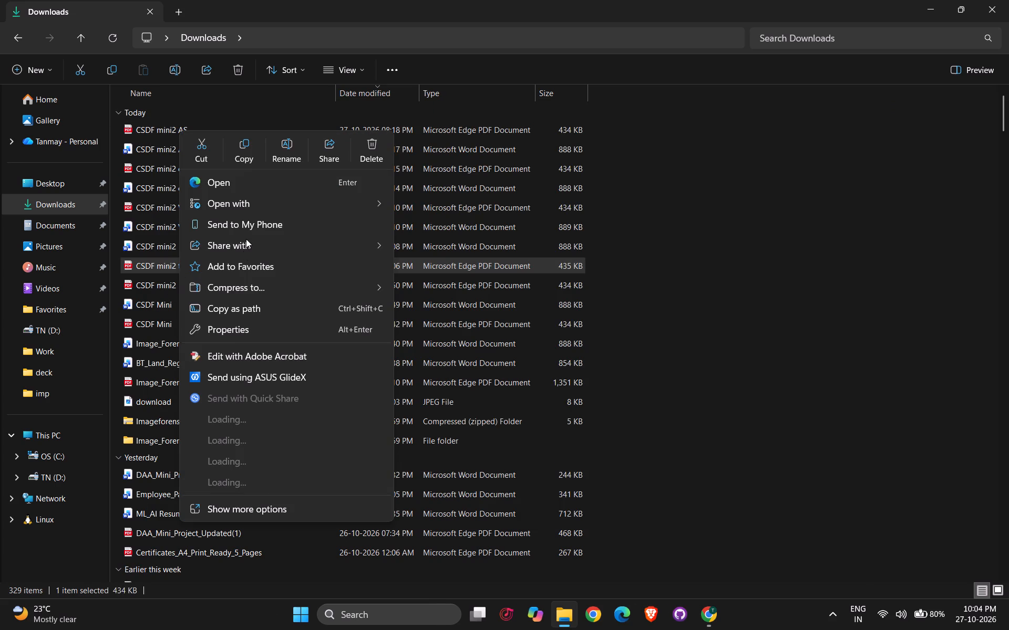
click(274, 208)
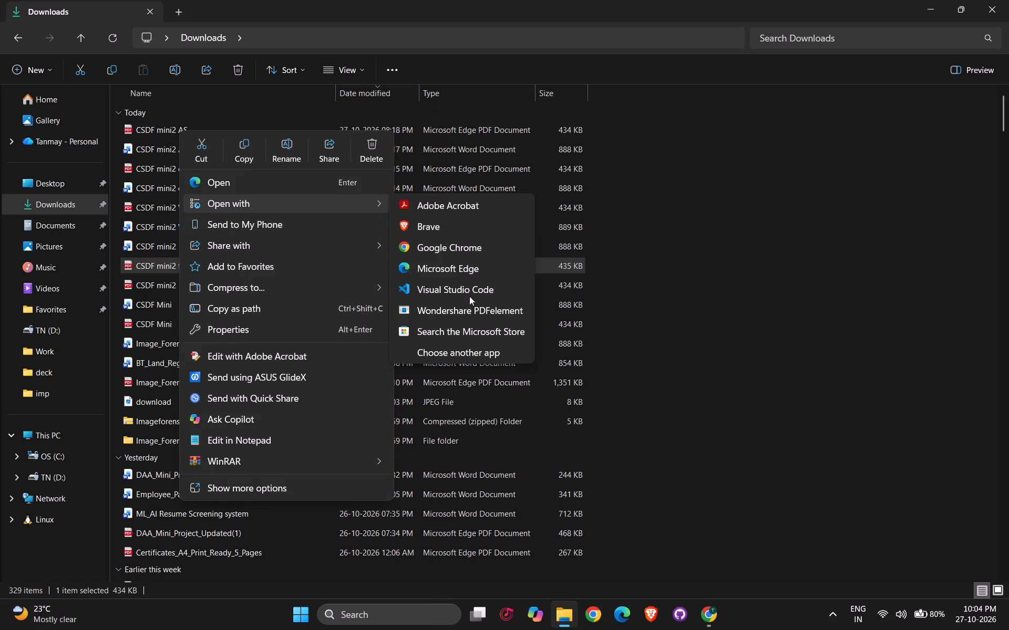
click(446, 358)
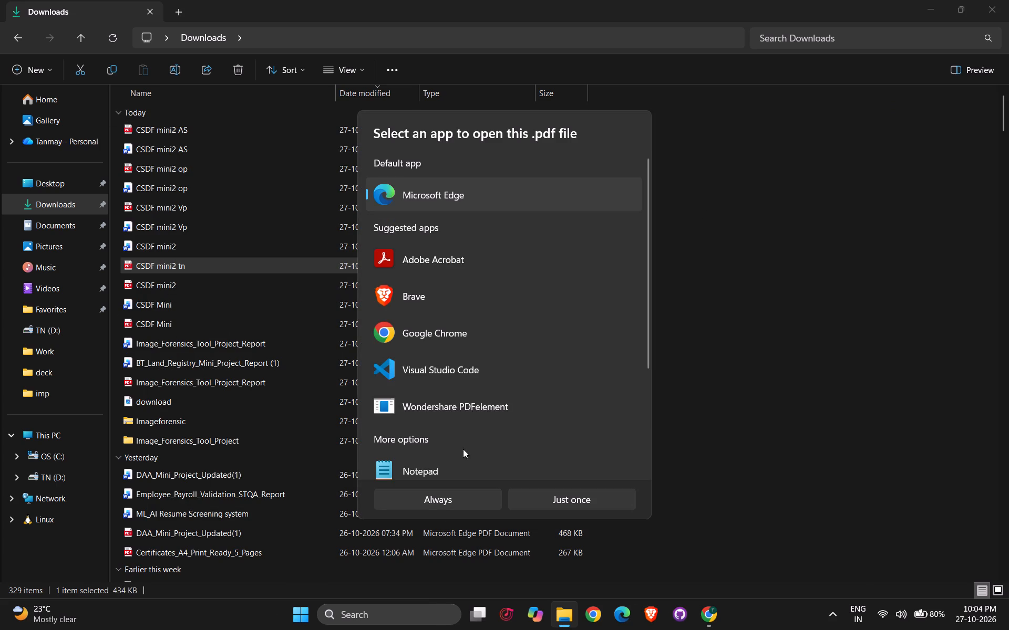
scroll(463, 449, down, 3)
double_click(435, 420)
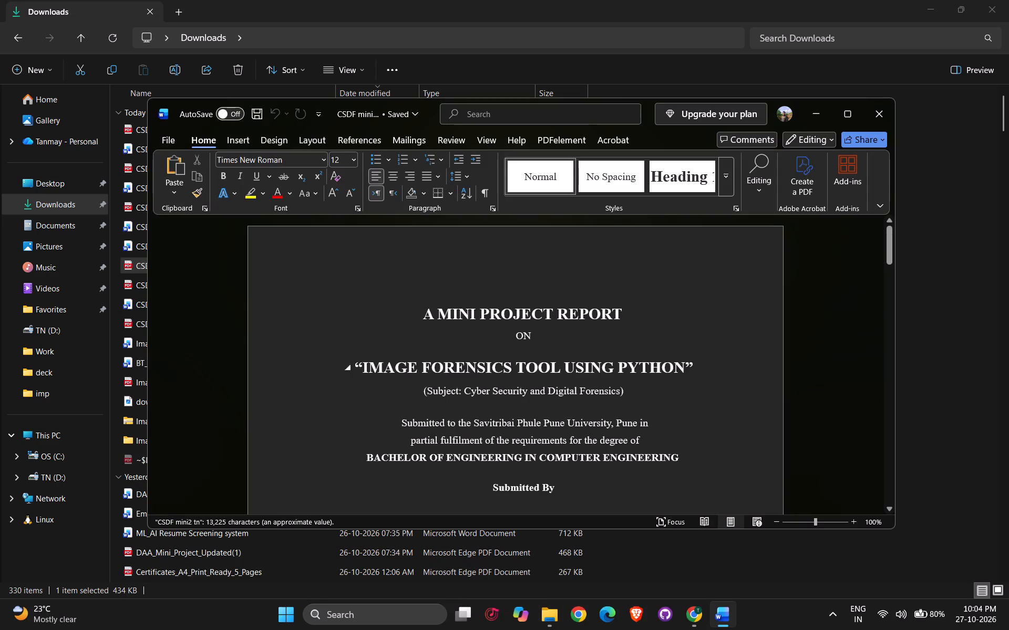
In the certificate's principal signature block, remove the indent before the name and move "Principal" down to the line with "NESGI, Pune".
scroll(553, 368, down, 3)
scroll(553, 370, down, 20)
scroll(553, 370, down, 2)
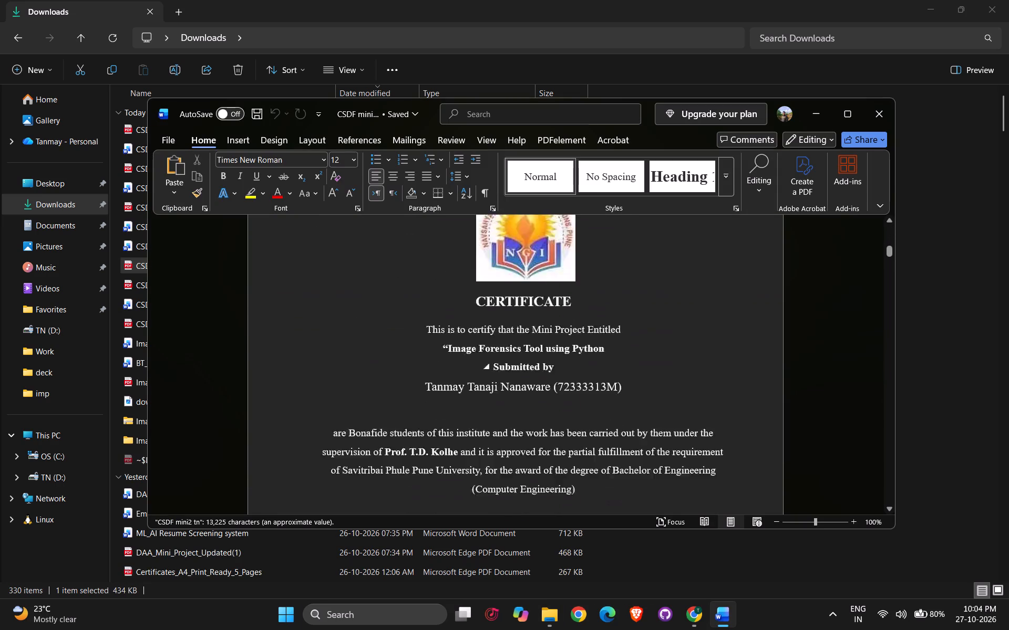
scroll(527, 374, down, 15)
scroll(471, 376, down, 2)
scroll(512, 321, up, 3)
click(509, 346)
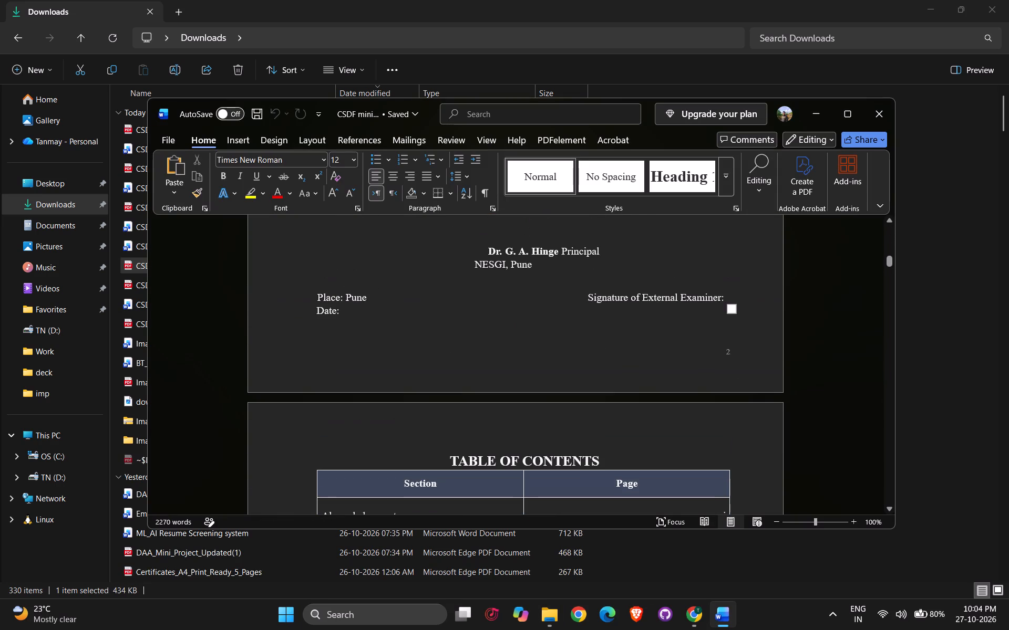
click(488, 250)
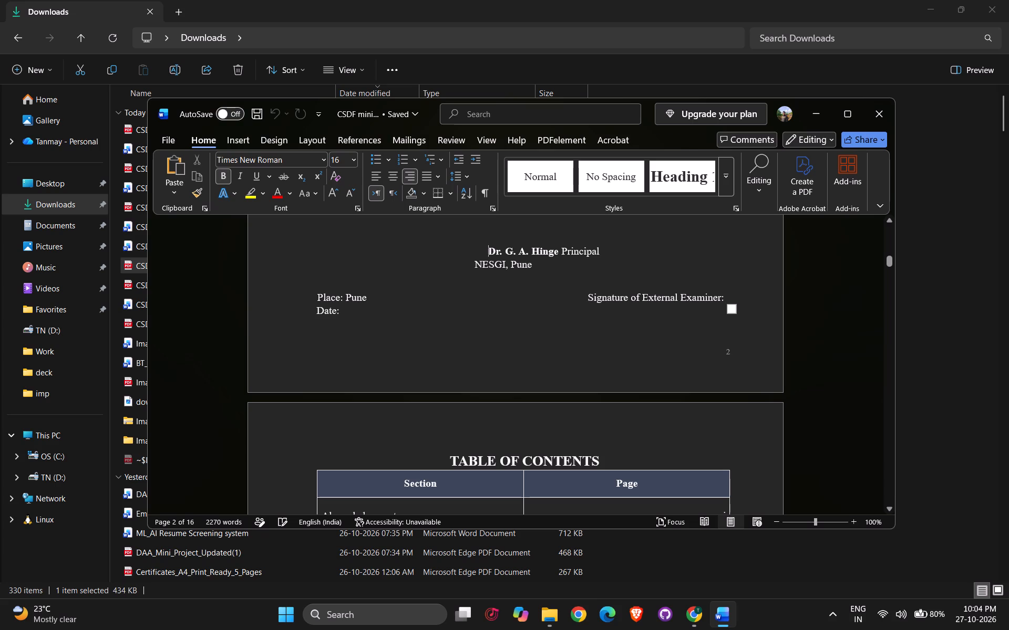
key(BackSpace)
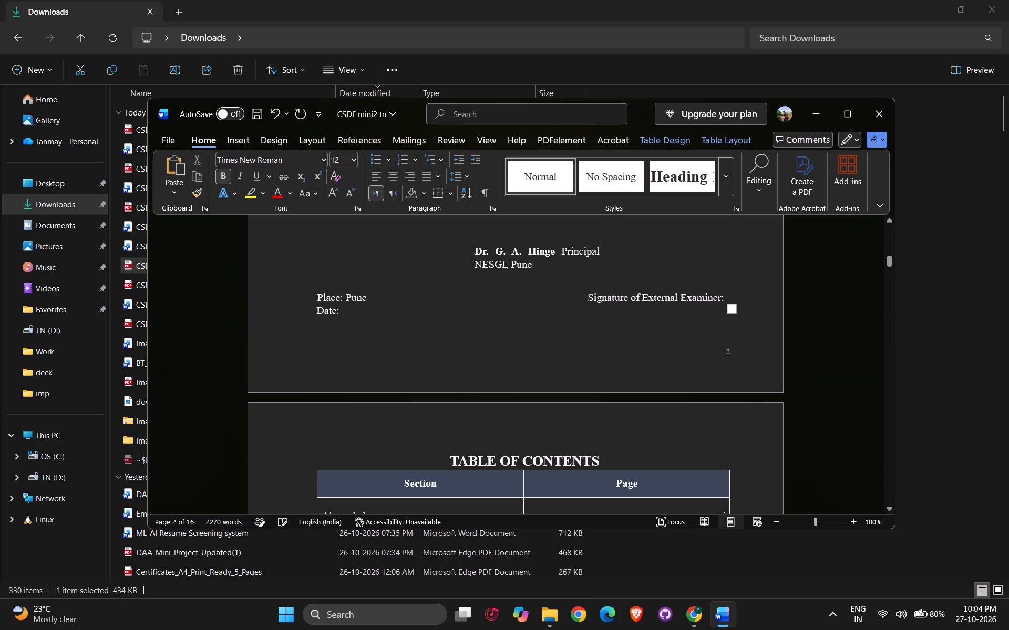
click(566, 253)
key(Return)
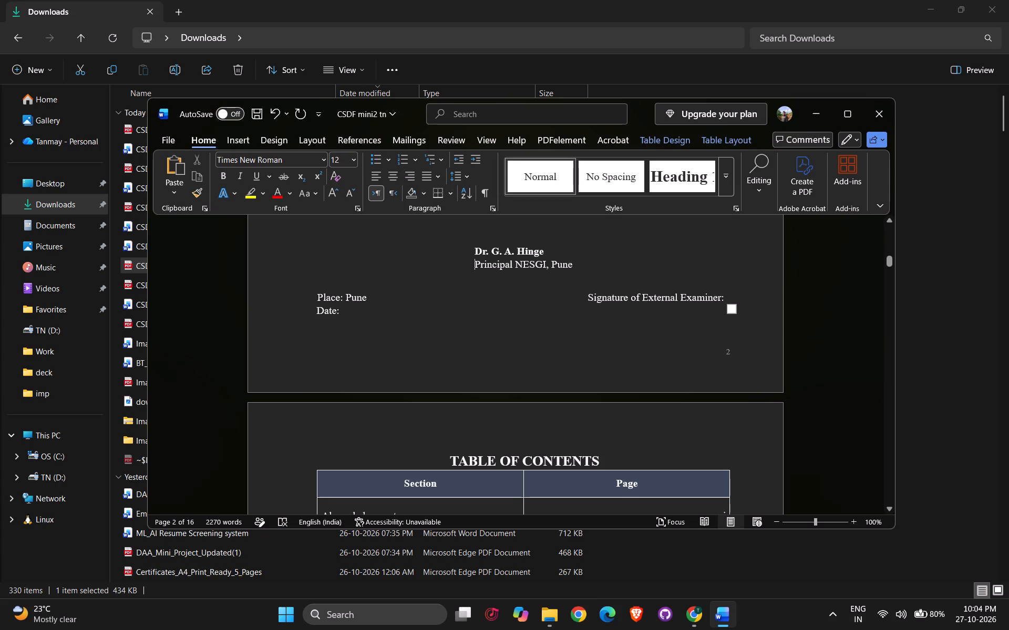
click(565, 253)
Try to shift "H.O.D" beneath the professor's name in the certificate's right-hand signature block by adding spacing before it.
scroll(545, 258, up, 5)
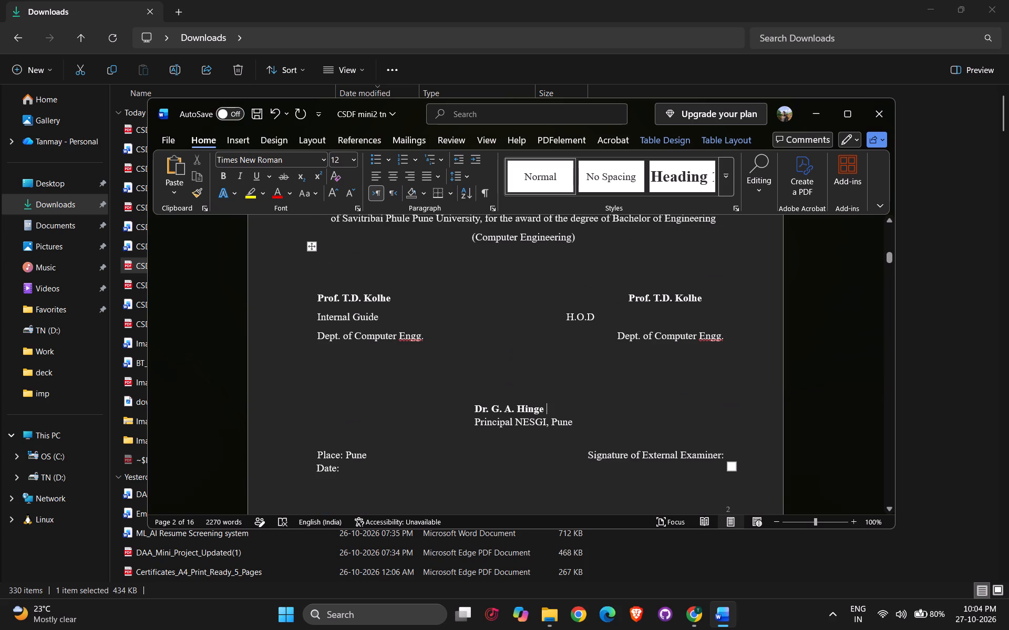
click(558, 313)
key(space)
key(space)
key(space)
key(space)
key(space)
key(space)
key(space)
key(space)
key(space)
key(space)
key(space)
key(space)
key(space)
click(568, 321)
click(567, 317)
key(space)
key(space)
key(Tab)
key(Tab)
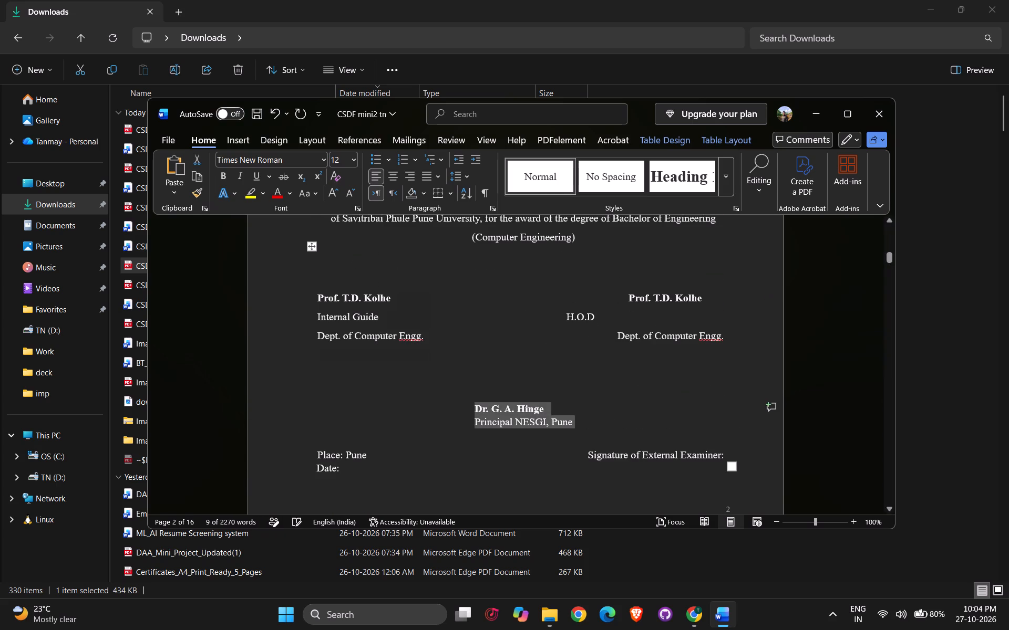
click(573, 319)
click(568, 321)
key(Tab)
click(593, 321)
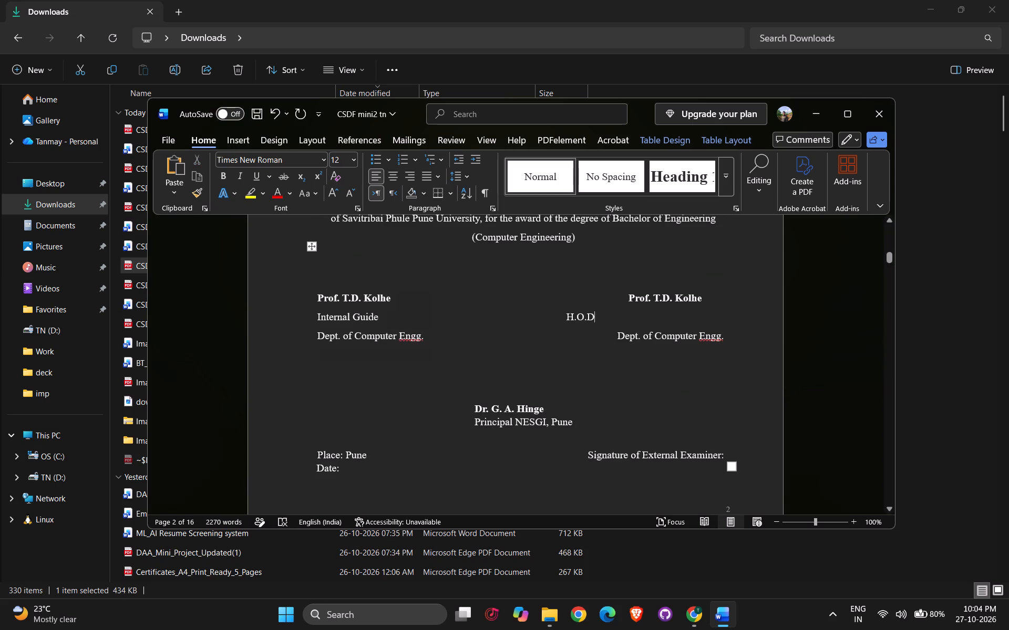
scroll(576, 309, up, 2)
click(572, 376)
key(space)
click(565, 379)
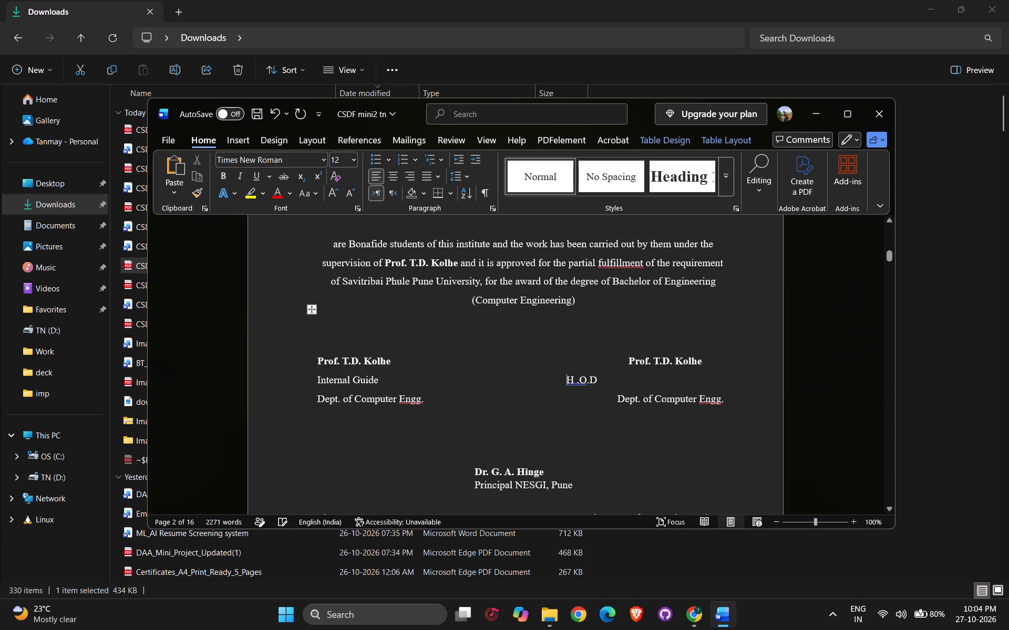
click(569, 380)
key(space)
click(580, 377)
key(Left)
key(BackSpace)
Copy the "H.O.D" text in the certificate's right-hand signature block.
drag(601, 377, 553, 379)
key(ctrl+c)
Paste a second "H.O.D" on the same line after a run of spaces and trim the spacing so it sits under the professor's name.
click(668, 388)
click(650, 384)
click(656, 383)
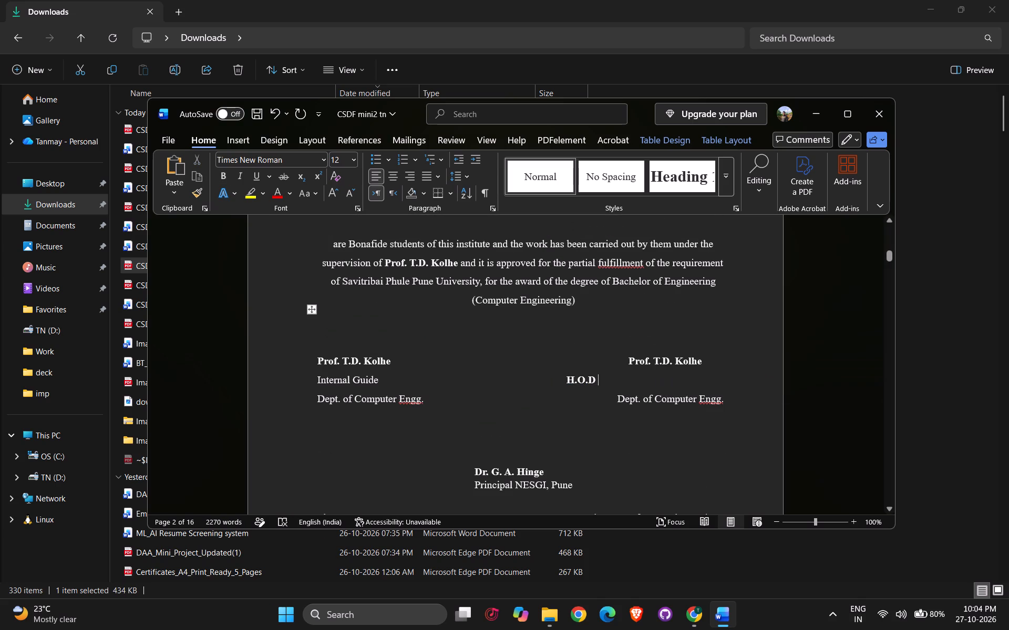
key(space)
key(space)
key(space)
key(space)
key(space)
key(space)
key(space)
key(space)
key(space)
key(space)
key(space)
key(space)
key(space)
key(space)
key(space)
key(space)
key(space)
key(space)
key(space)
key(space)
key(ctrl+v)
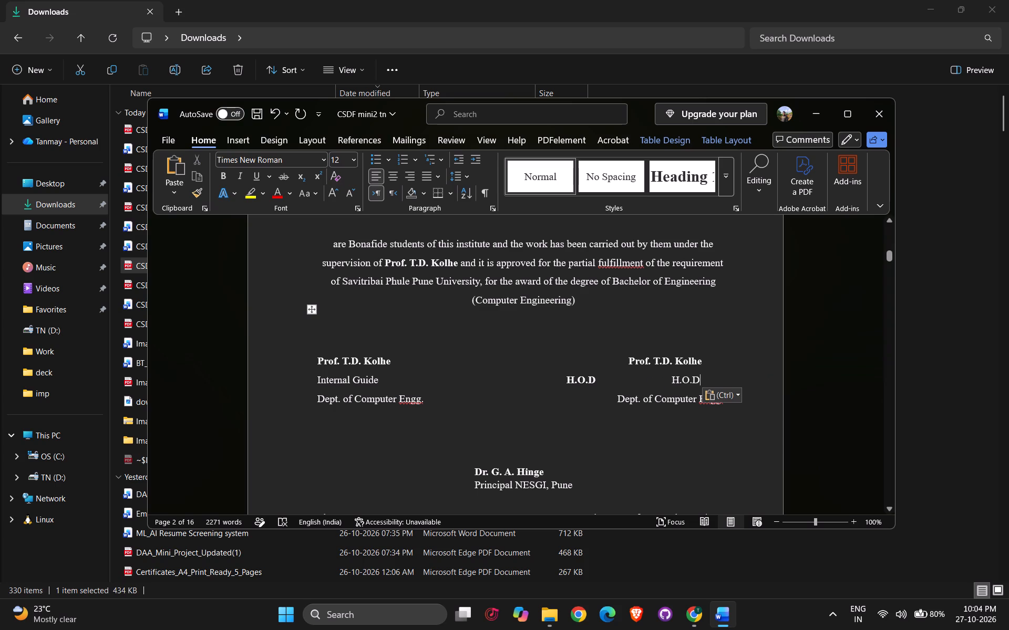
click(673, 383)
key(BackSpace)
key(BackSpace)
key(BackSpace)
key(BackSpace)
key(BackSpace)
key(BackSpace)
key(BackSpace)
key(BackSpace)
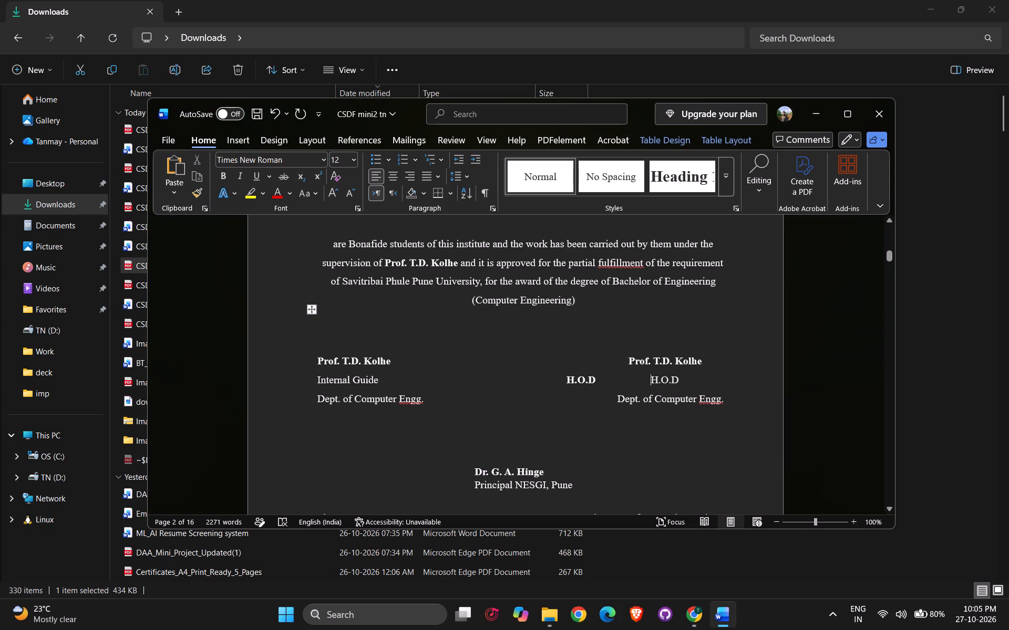
Delete the misaligned "H.O.D" line from the right-hand signature block.
drag(603, 386, 564, 385)
key(BackSpace)
key(space)
drag(605, 381, 550, 375)
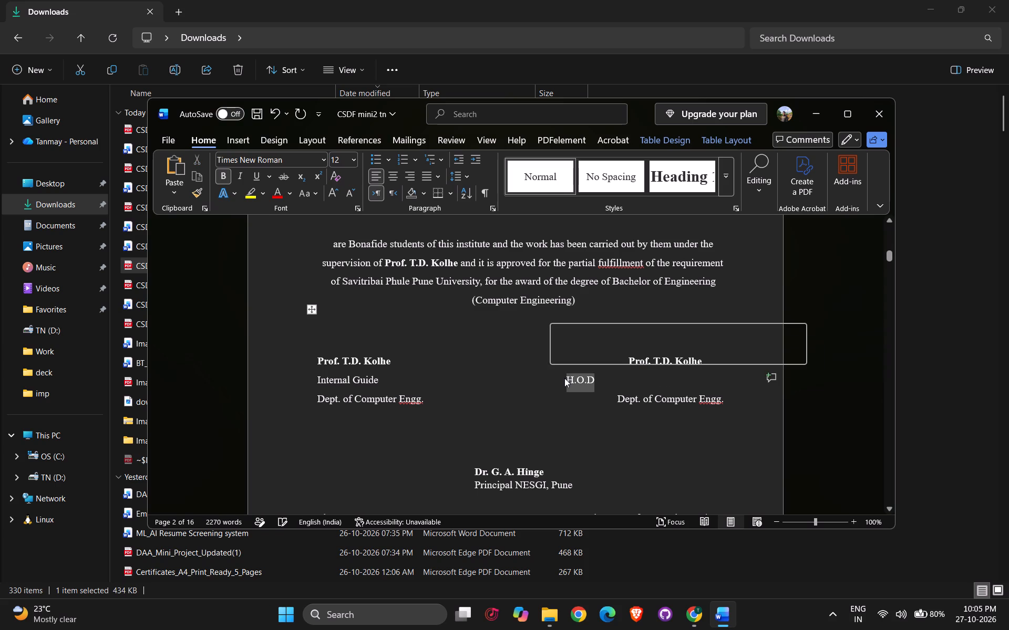
key(BackSpace)
Add a line below the professor's name in the right-hand signature block and paste "H.O.D" there, spaced over to sit under the name.
click(716, 362)
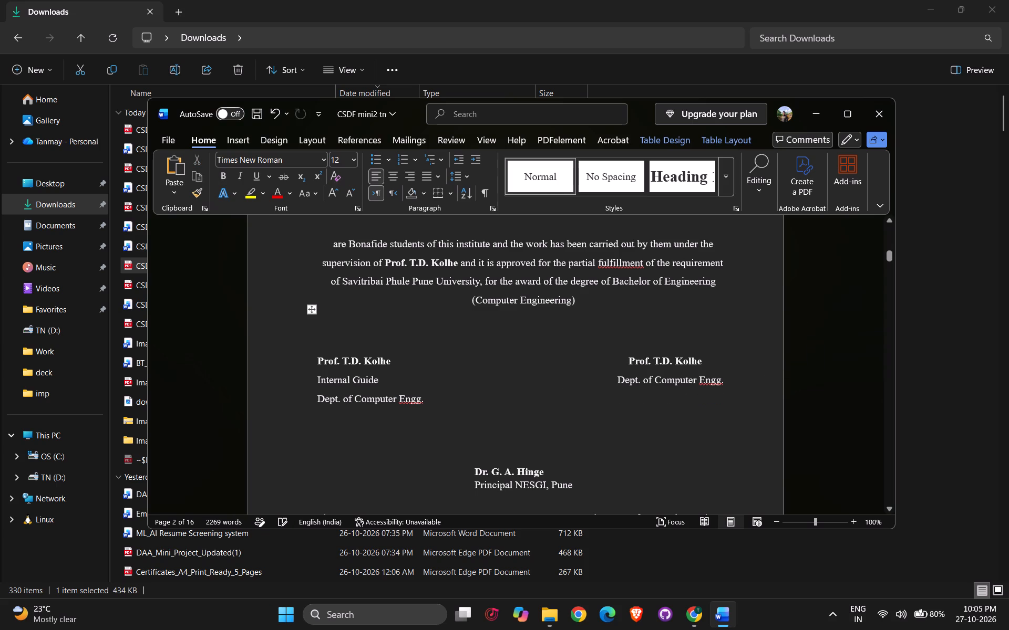
key(Return)
key(space)
key(space)
key(space)
key(space)
key(space)
key(space)
key(space)
key(space)
key(space)
key(space)
key(space)
key(space)
key(space)
key(space)
key(space)
key(space)
key(space)
key(space)
key(space)
key(space)
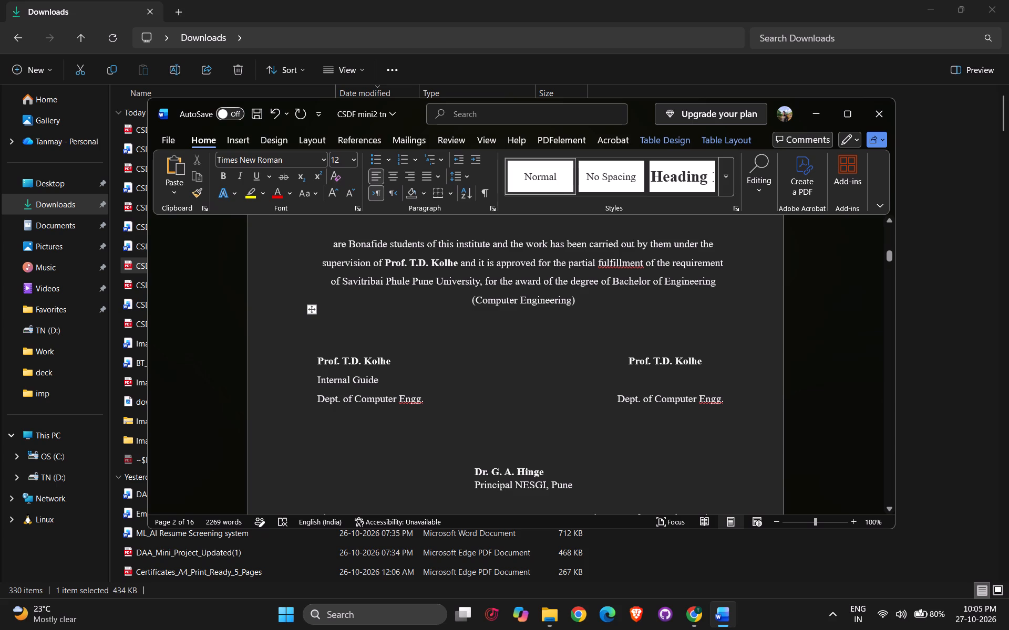
key(space)
key(space)
key(space)
key(space)
key(space)
key(space)
key(space)
key(space)
key(space)
key(space)
key(space)
key(space)
key(space)
key(space)
key(space)
key(space)
key(space)
key(space)
key(space)
key(space)
key(space)
key(ctrl+v)
click(713, 360)
Save the document to Downloads as a PDF named "TN CSDF".
key(ctrl+s)
scroll(532, 344, up, 2)
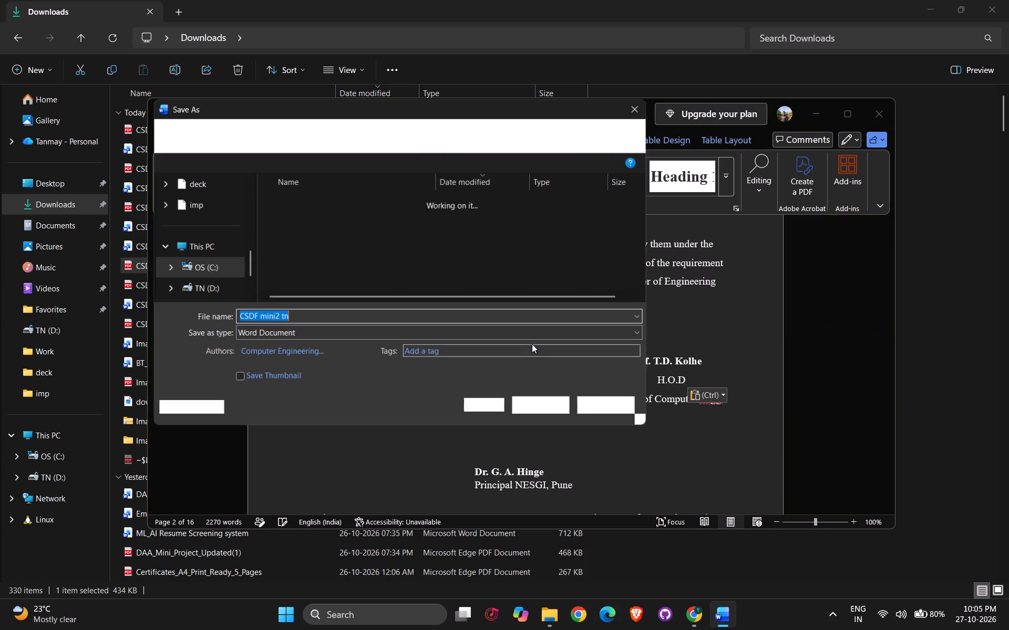
click(343, 331)
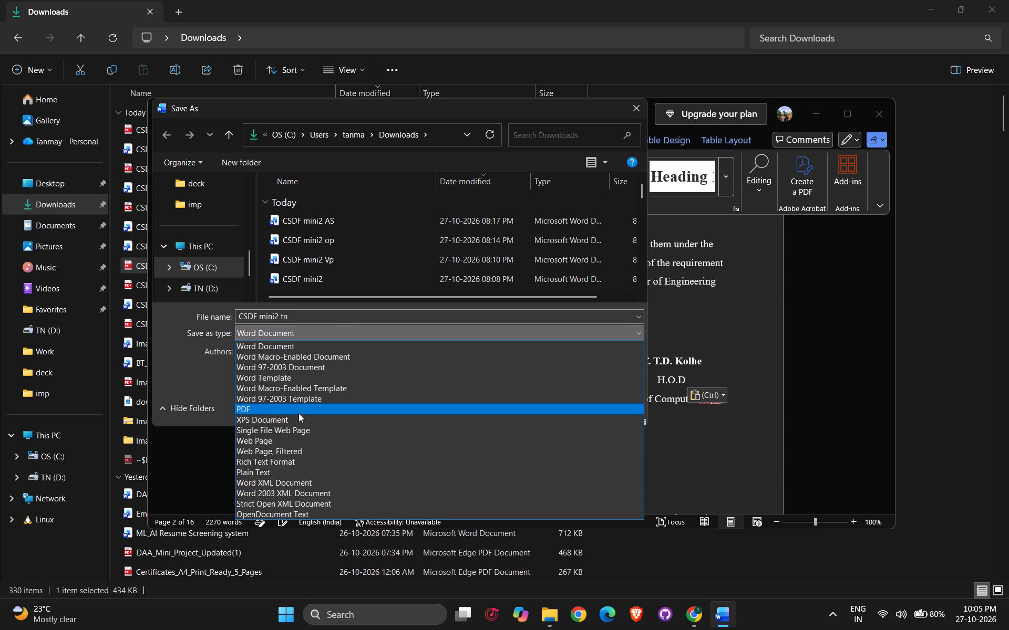
click(300, 412)
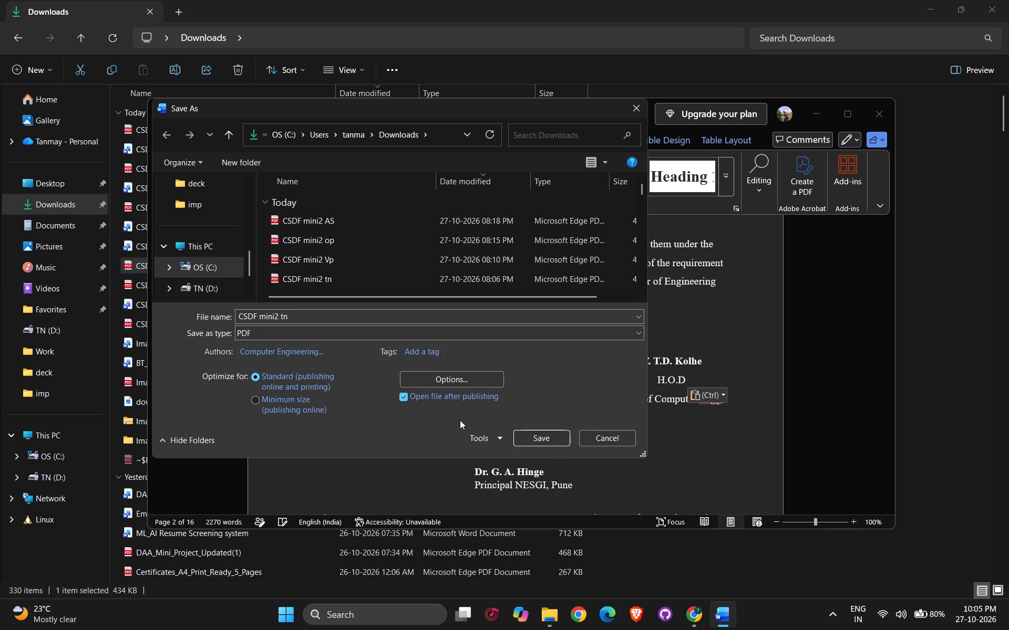
click(314, 317)
key(space)
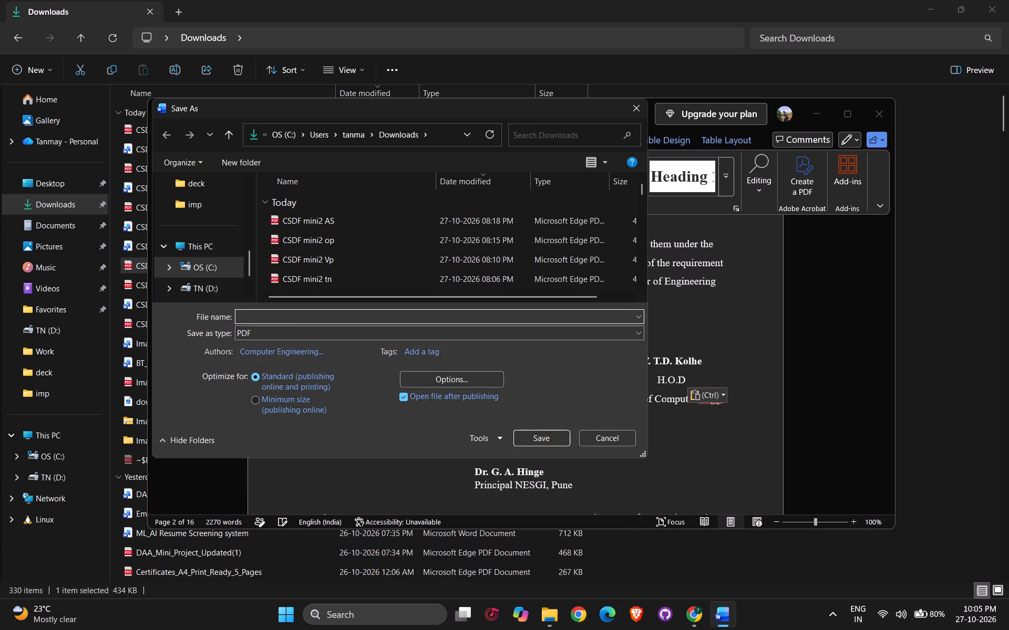
key(ctrl+c)
key(ctrl+s)
key(ctrl+d)
key(ctrl+f)
click(269, 318)
text(TN CSDF)
key(Return)
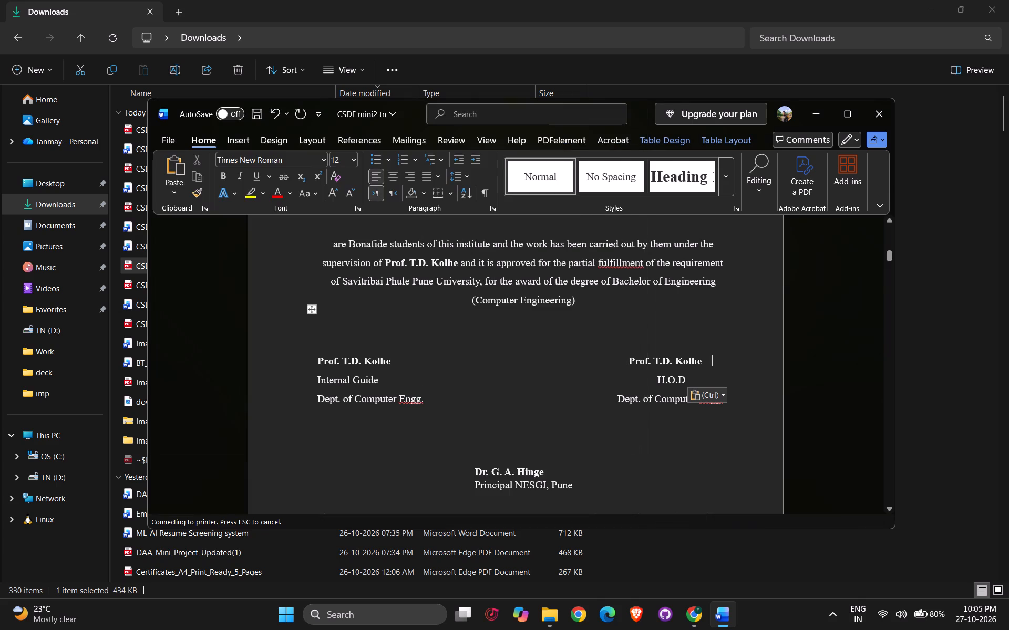
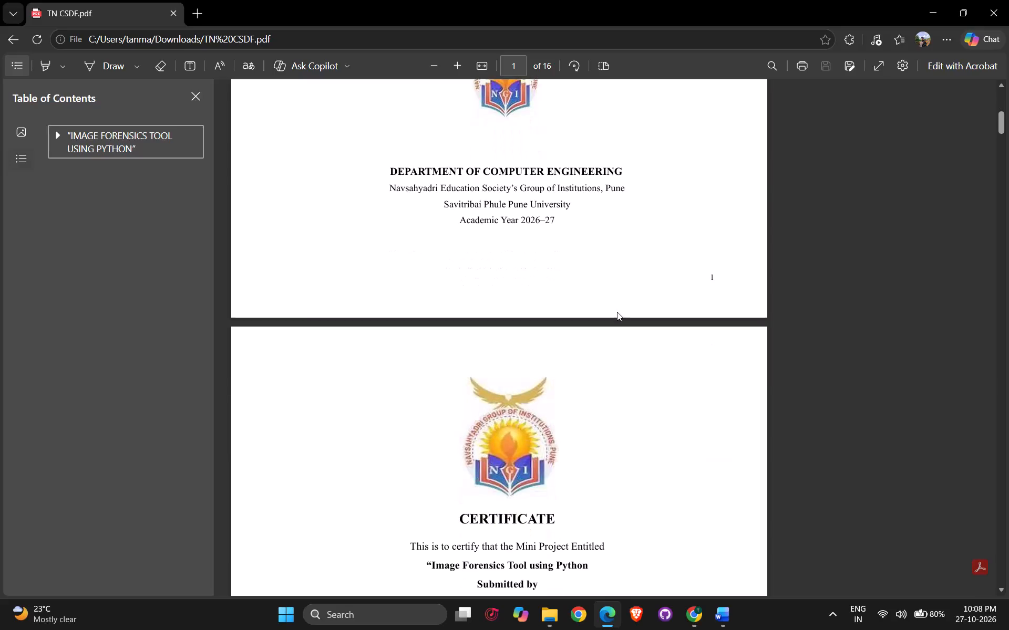
Review the exported PDF's certificate, contents and chapter pages for layout problems, especially the 2.5 Technologies Used table, and close it.
scroll(617, 312, down, 4)
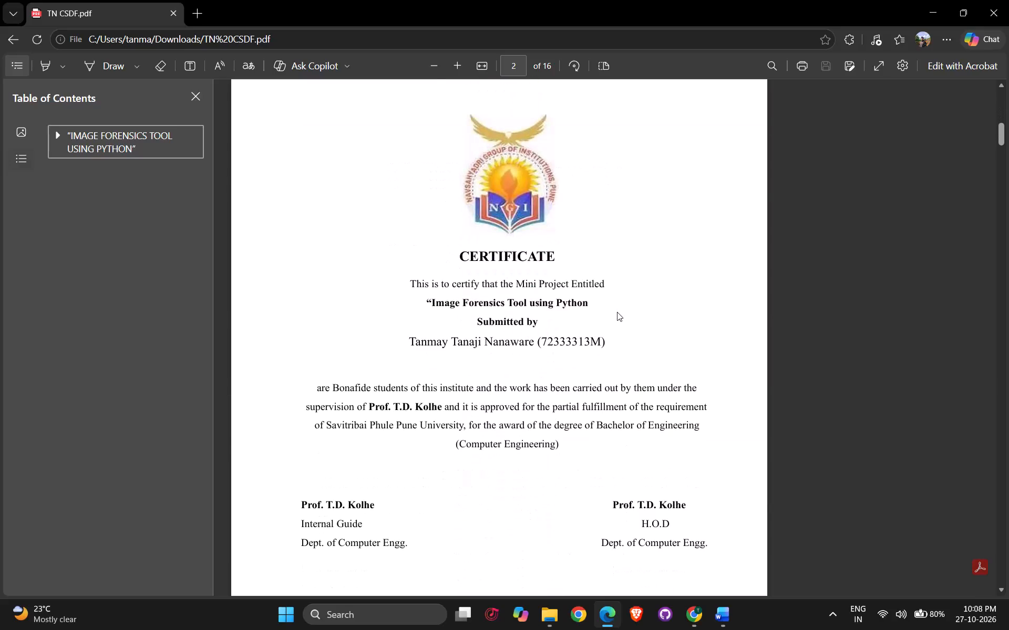
scroll(617, 315, down, 5)
scroll(617, 316, up, 1)
scroll(617, 316, down, 13)
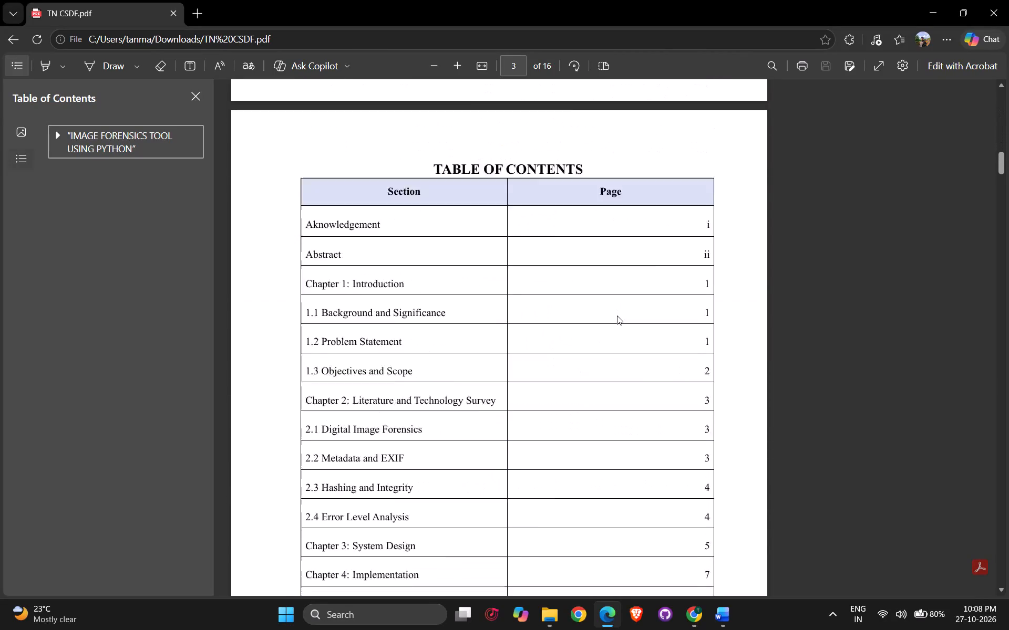
scroll(617, 316, down, 20)
scroll(617, 316, down, 16)
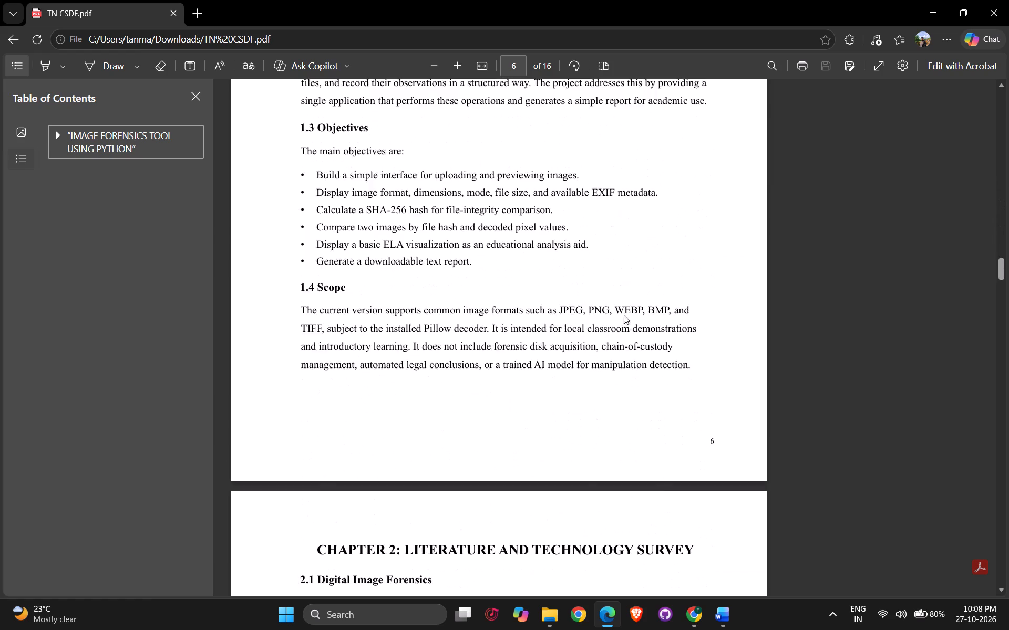
scroll(624, 315, down, 19)
scroll(673, 317, up, 12)
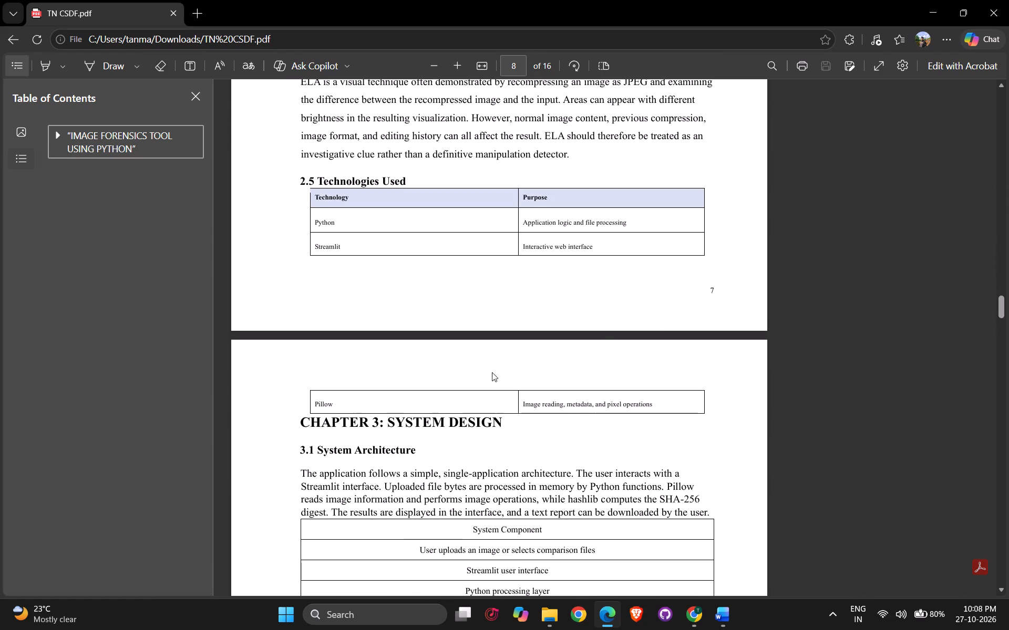
scroll(550, 384, up, 1)
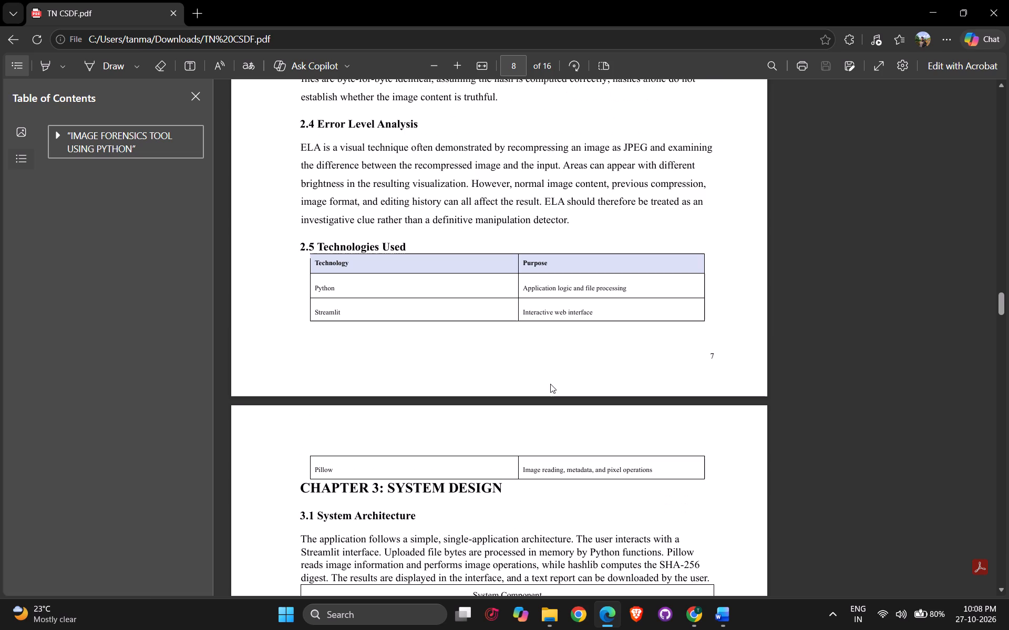
scroll(550, 384, down, 1)
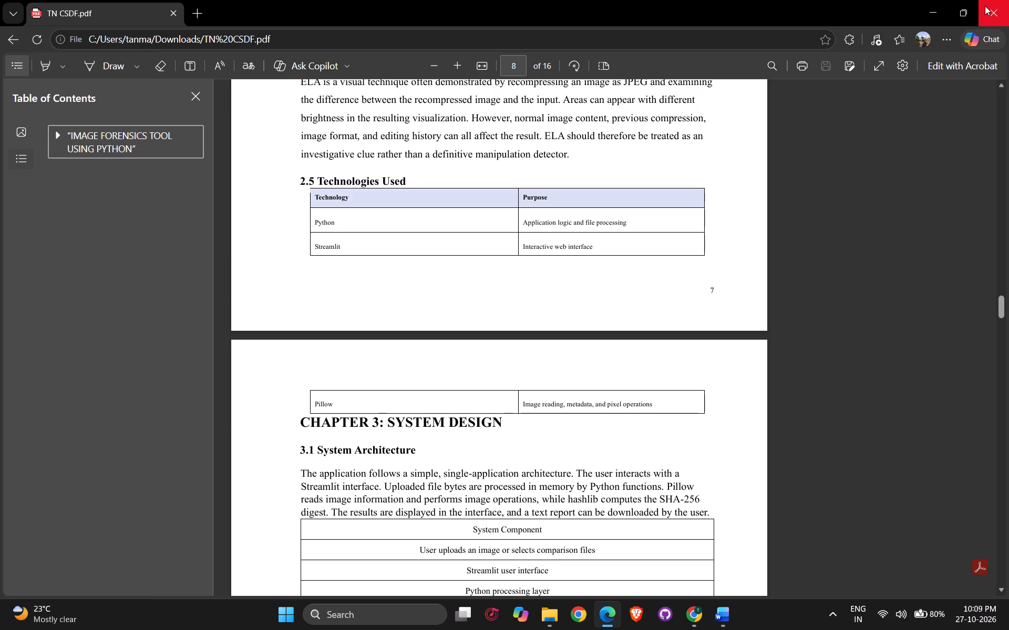
scroll(547, 267, down, 4)
scroll(549, 272, up, 4)
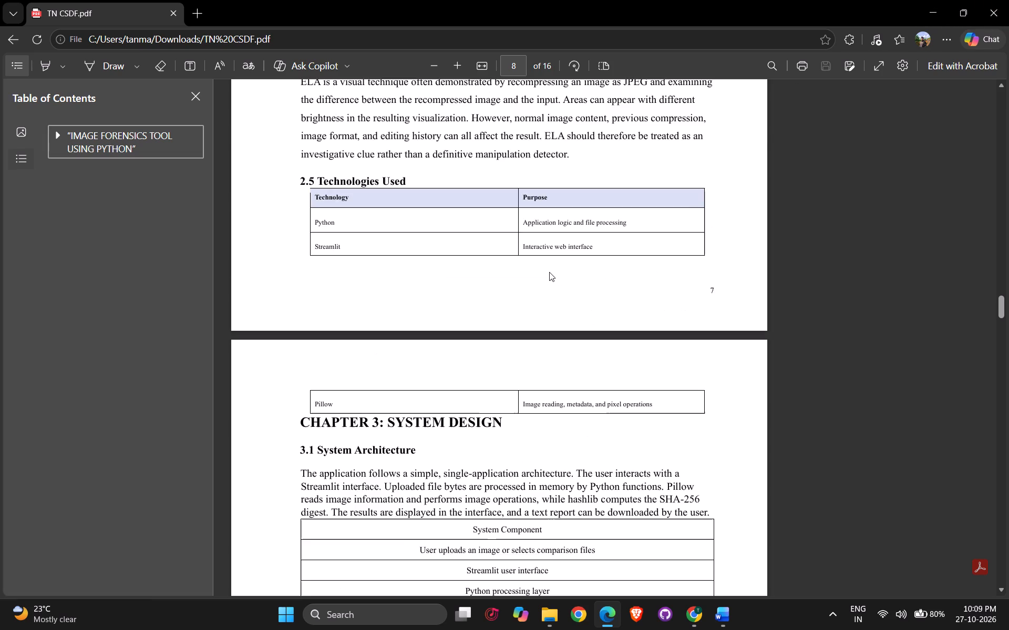
scroll(549, 272, down, 20)
scroll(549, 272, down, 5)
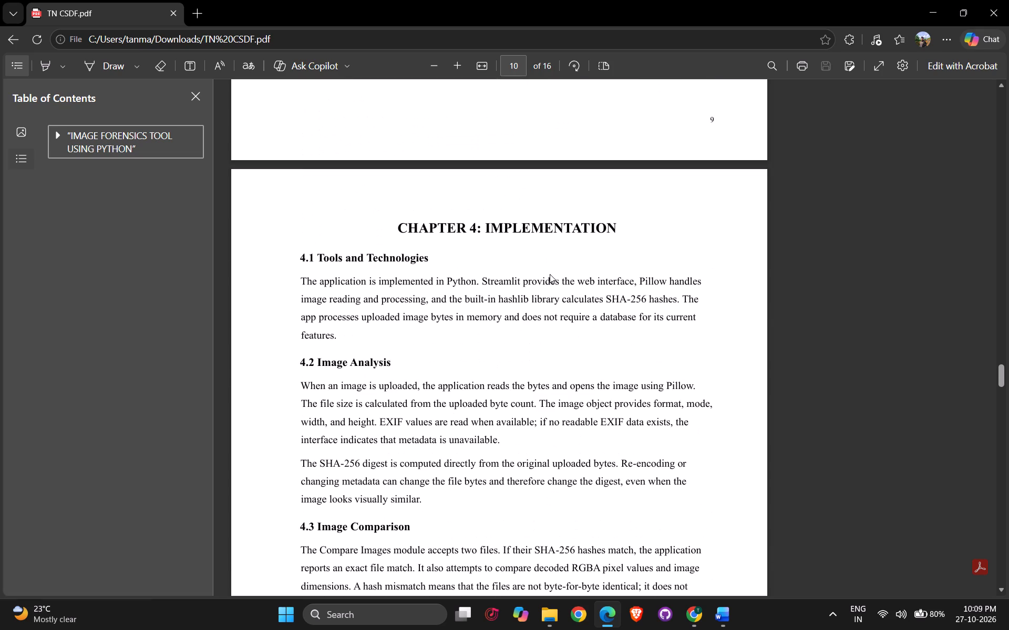
scroll(550, 274, up, 10)
click(1007, 0)
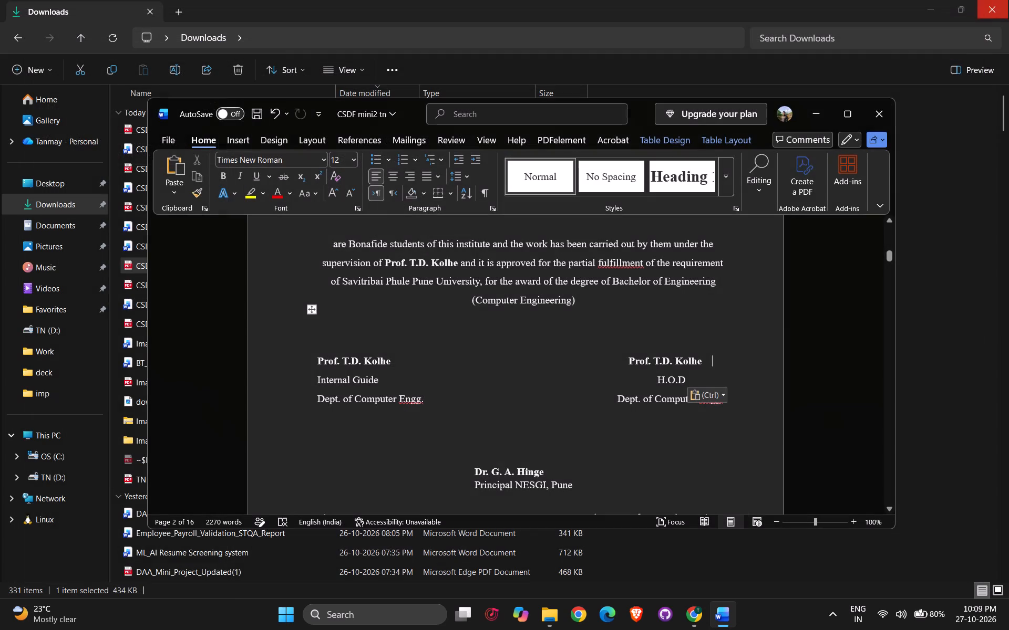
In the Word document, remove the indent before the "CHAPTER 2: LITERATURE AND TECHNOLOGY SURVEY" heading on page 7.
scroll(507, 347, down, 20)
scroll(507, 347, down, 10)
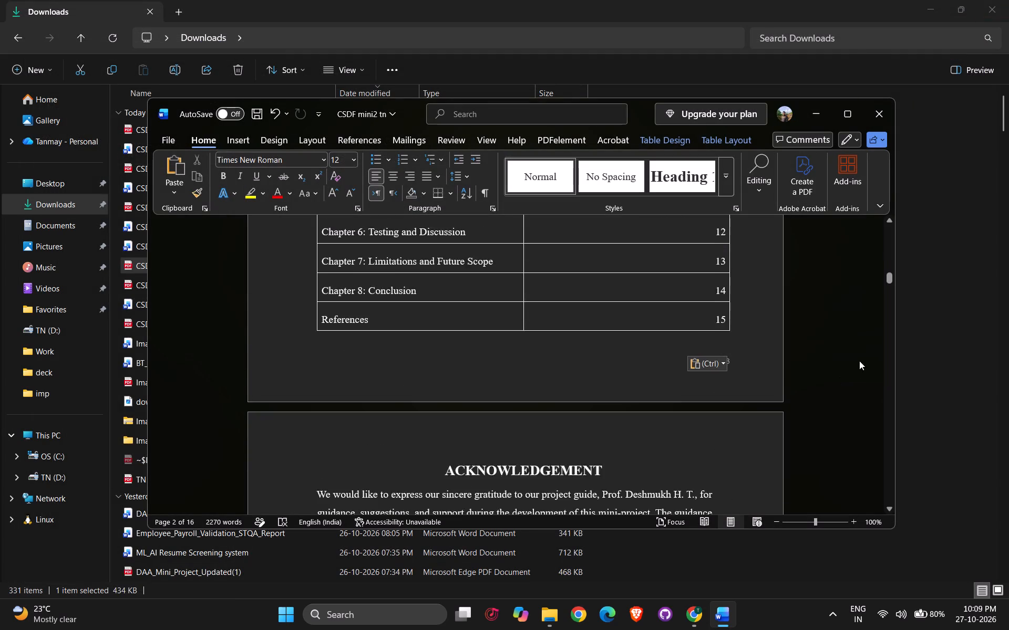
drag(887, 282, 888, 327)
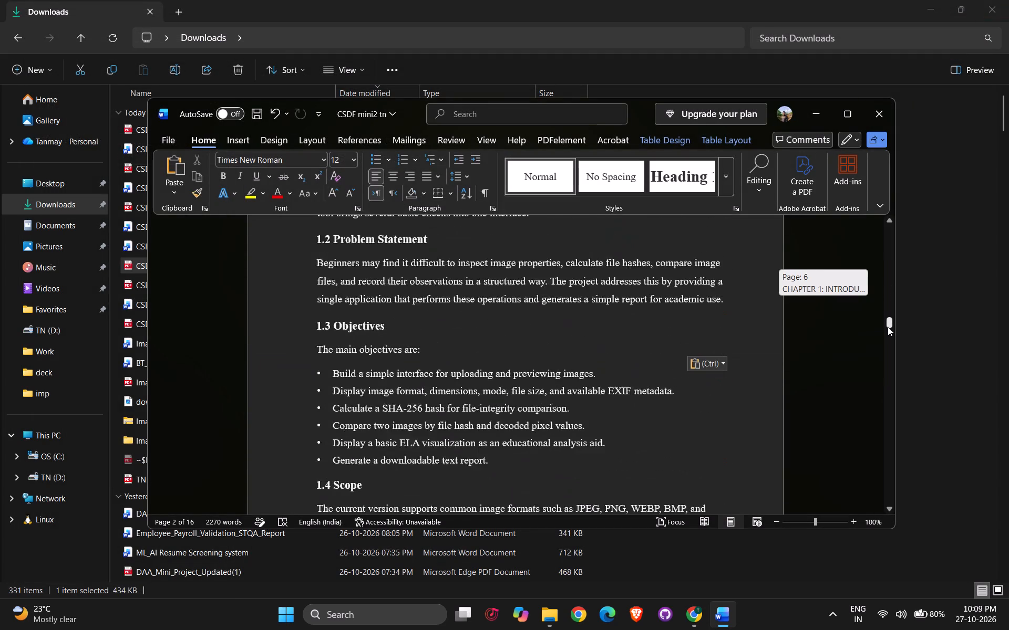
drag(888, 327, 890, 352)
scroll(425, 291, up, 4)
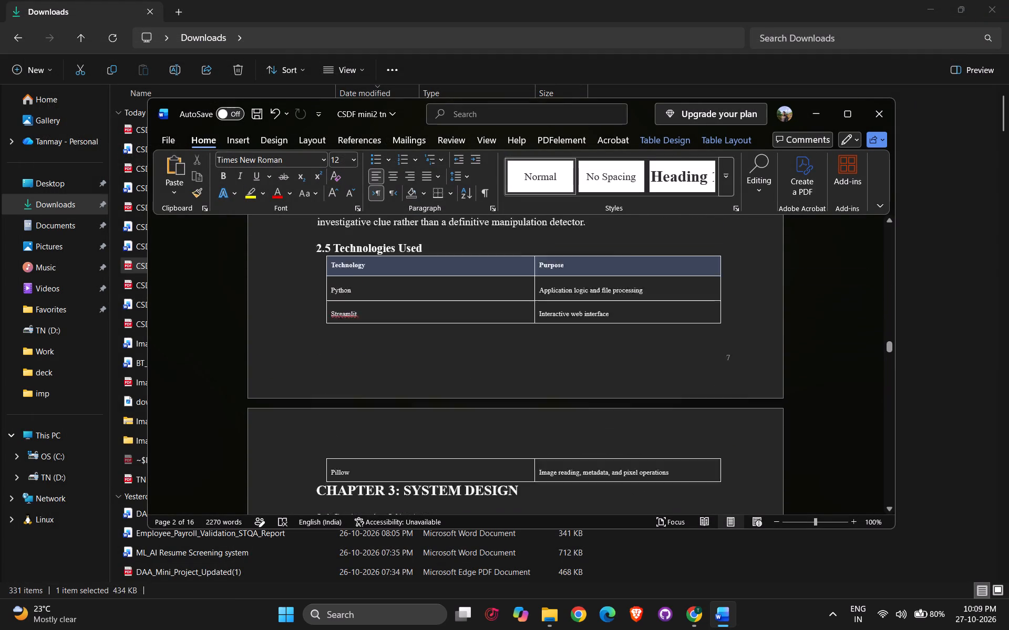
scroll(424, 288, up, 17)
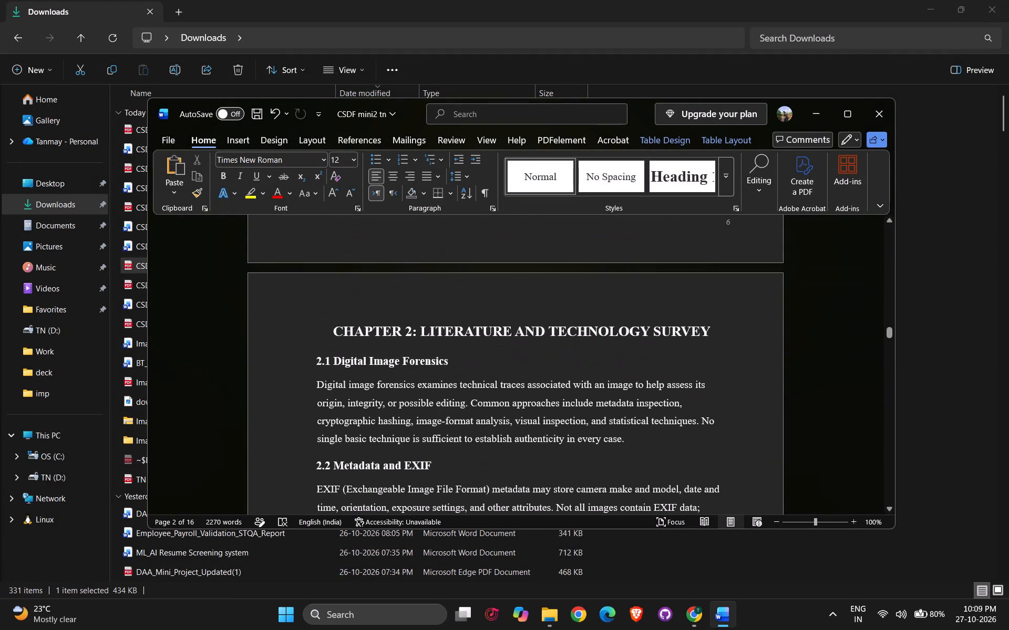
click(427, 293)
click(368, 312)
click(334, 317)
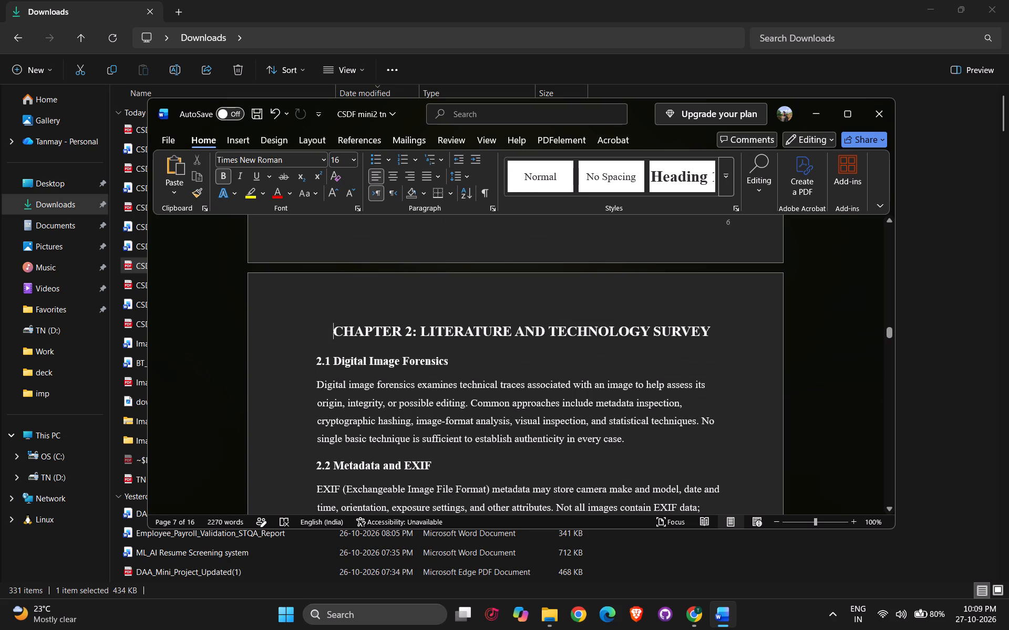
key(BackSpace)
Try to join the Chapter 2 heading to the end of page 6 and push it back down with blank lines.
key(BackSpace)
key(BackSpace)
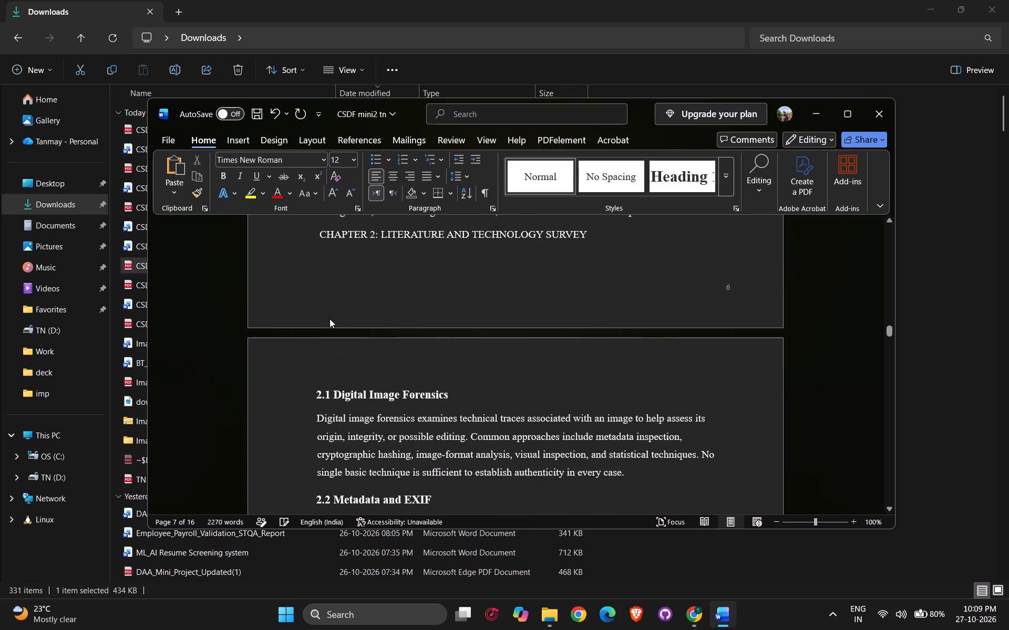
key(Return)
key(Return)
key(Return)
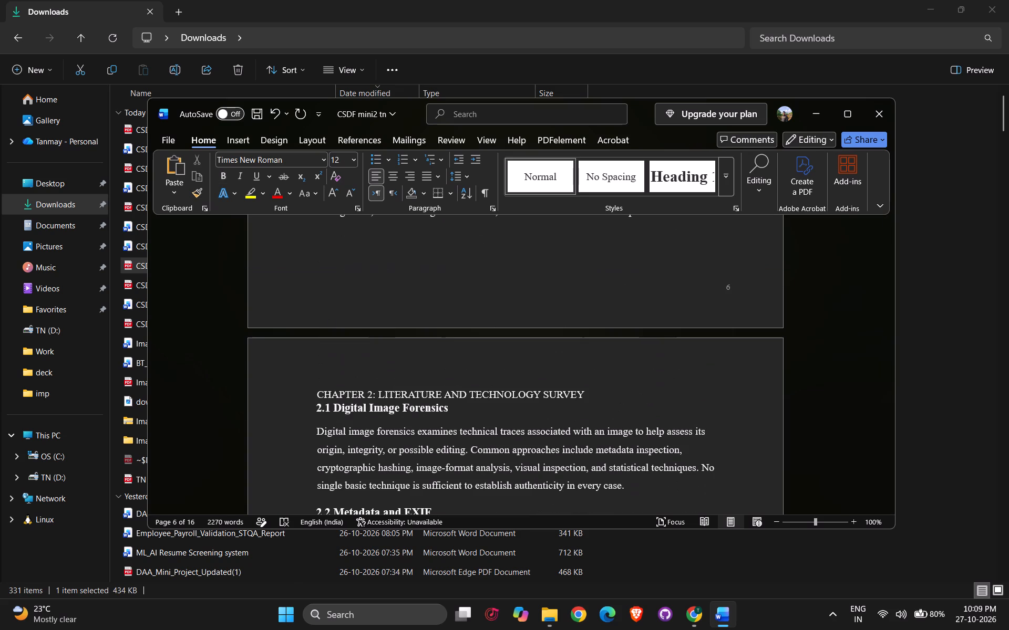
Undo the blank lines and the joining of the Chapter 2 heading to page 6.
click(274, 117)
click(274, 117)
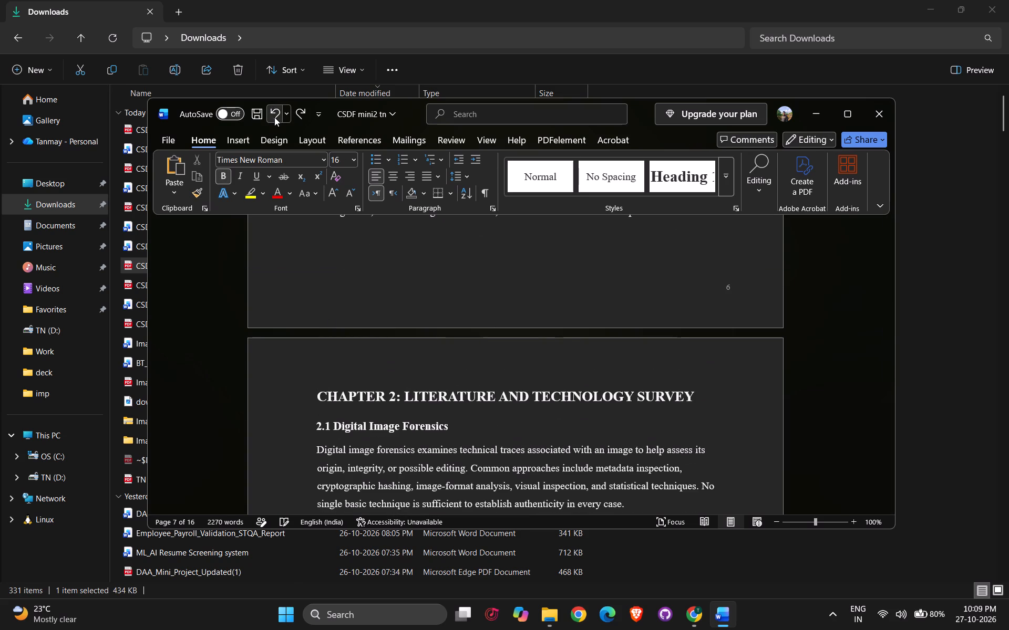
Delete the entire "Pillow" row from the 2.5 Technologies Used table, above the Chapter 3 heading, and check the surrounding layout.
scroll(388, 313, down, 18)
scroll(385, 314, down, 3)
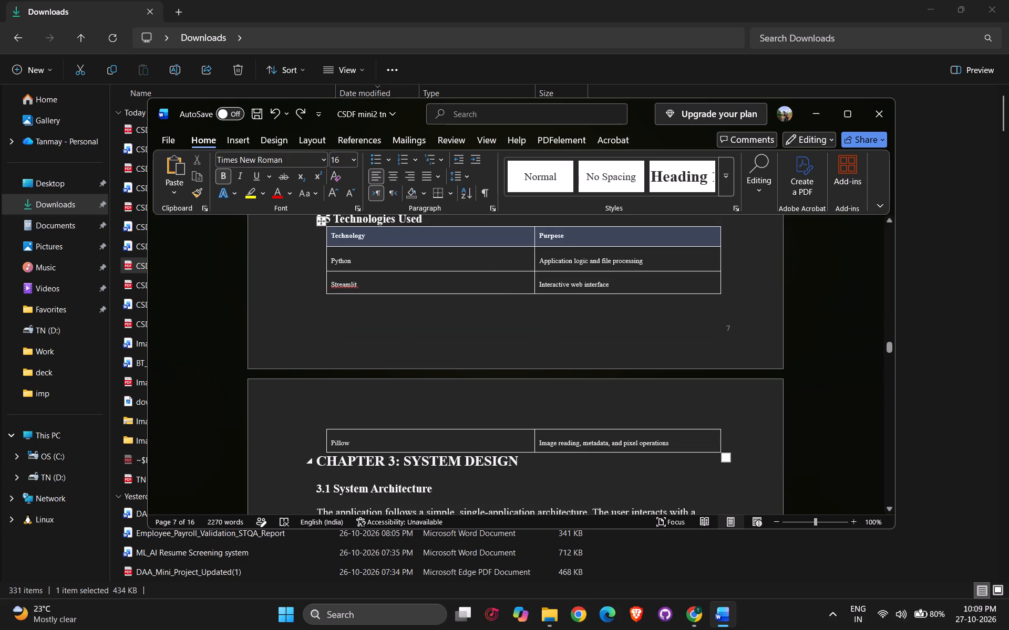
drag(683, 439, 297, 436)
key(BackSpace)
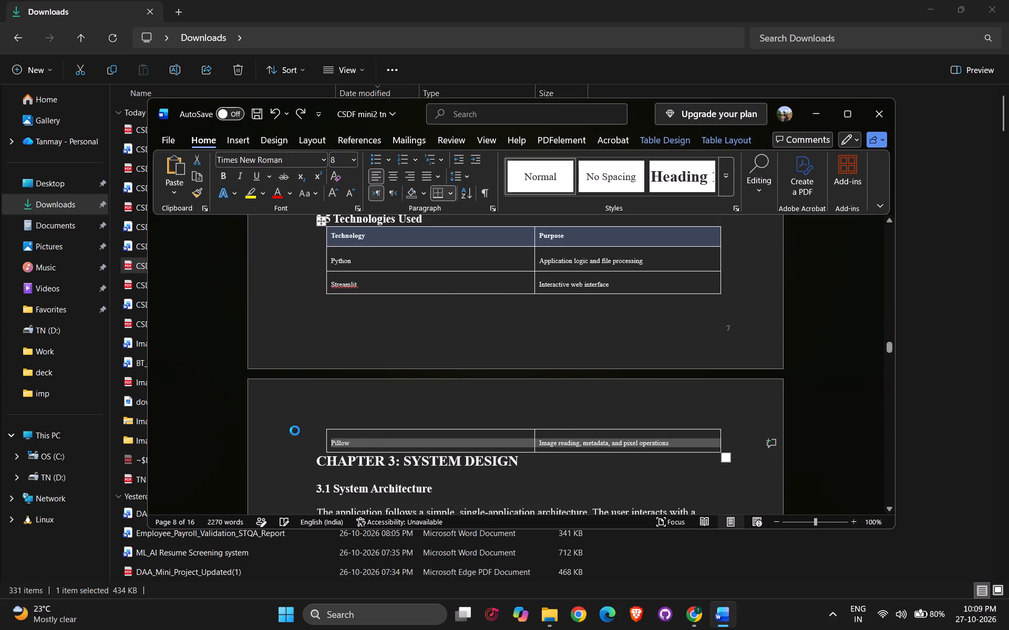
key(BackSpace)
click(485, 323)
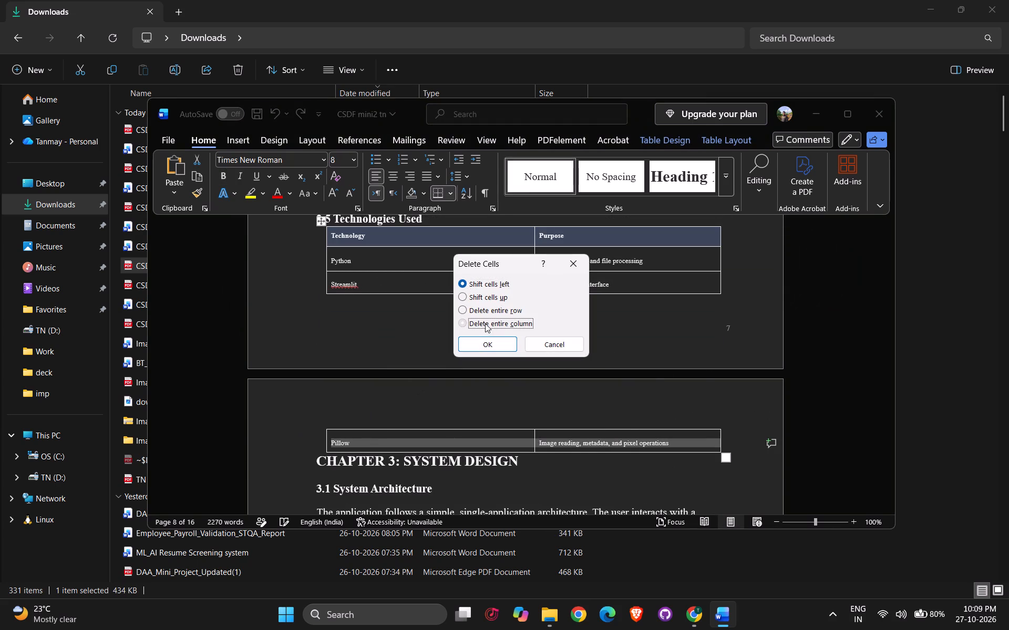
click(480, 311)
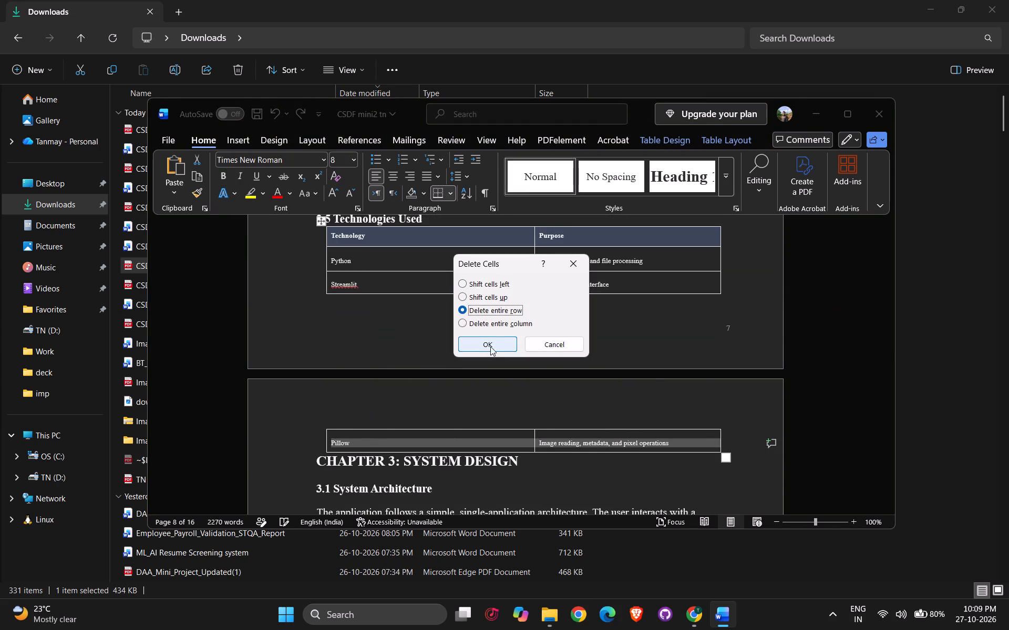
click(490, 338)
click(358, 405)
scroll(355, 405, down, 2)
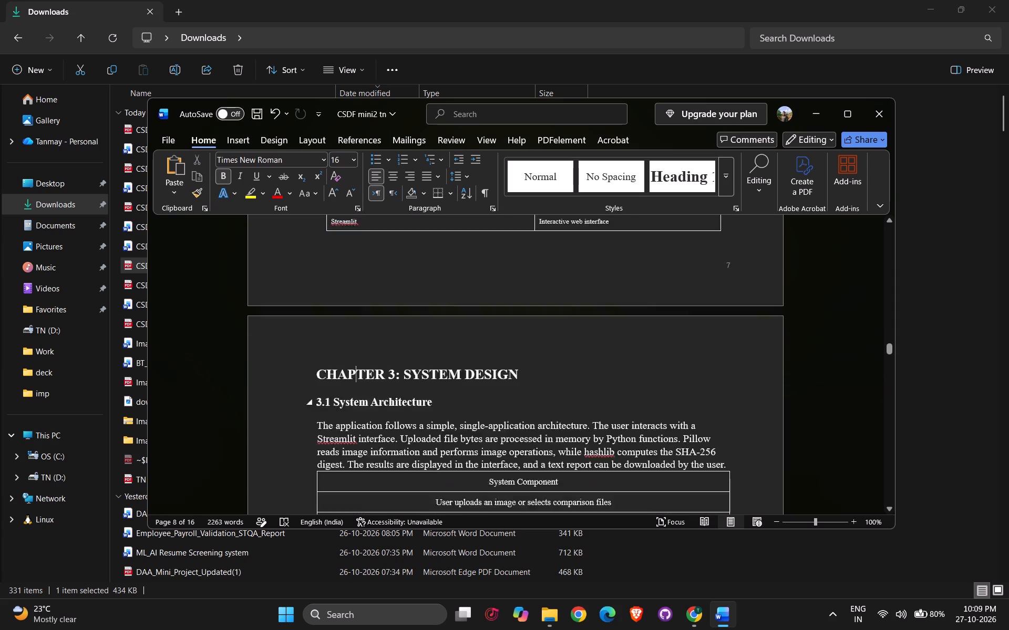
scroll(355, 405, down, 1)
scroll(354, 403, up, 4)
Save the changes to the Word document.
click(261, 116)
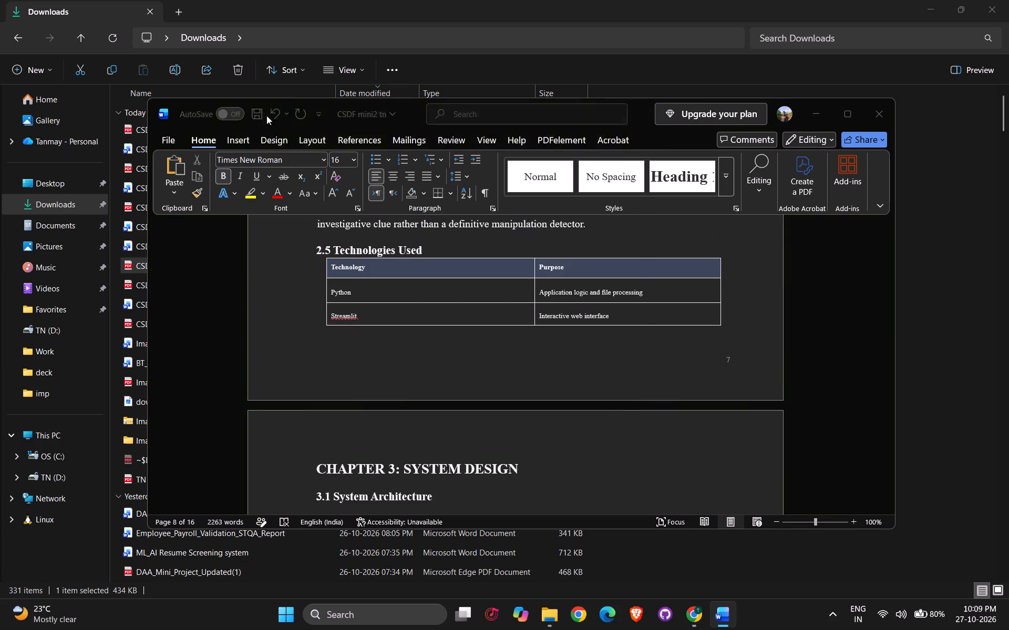
click(527, 402)
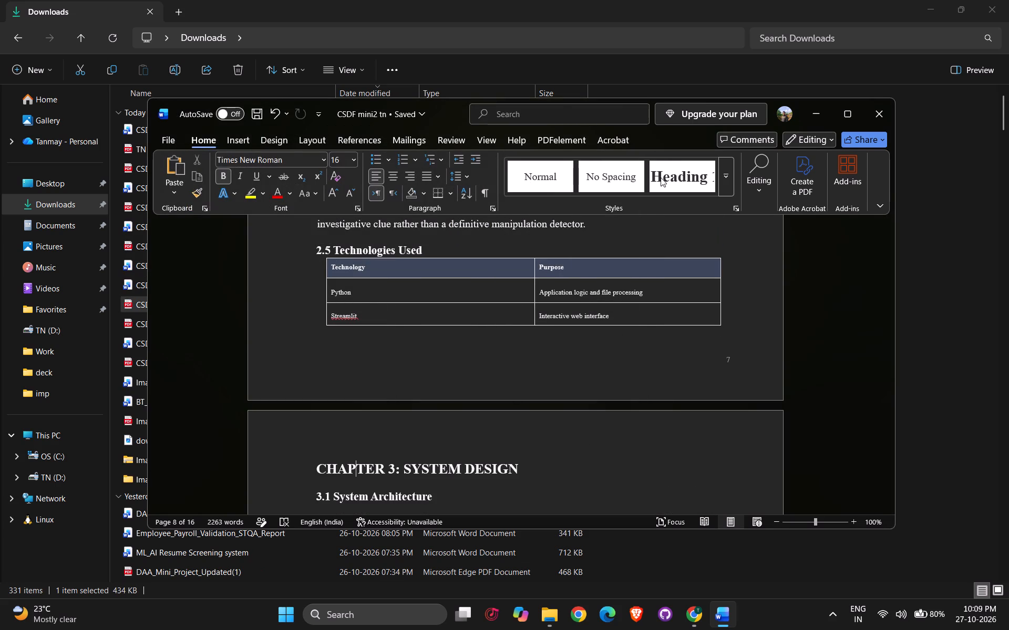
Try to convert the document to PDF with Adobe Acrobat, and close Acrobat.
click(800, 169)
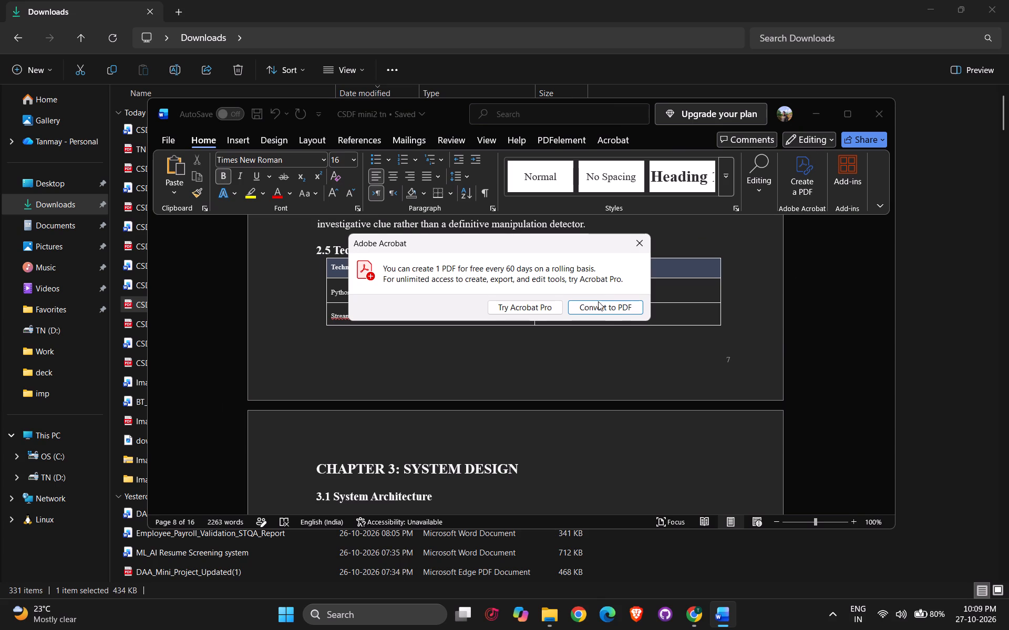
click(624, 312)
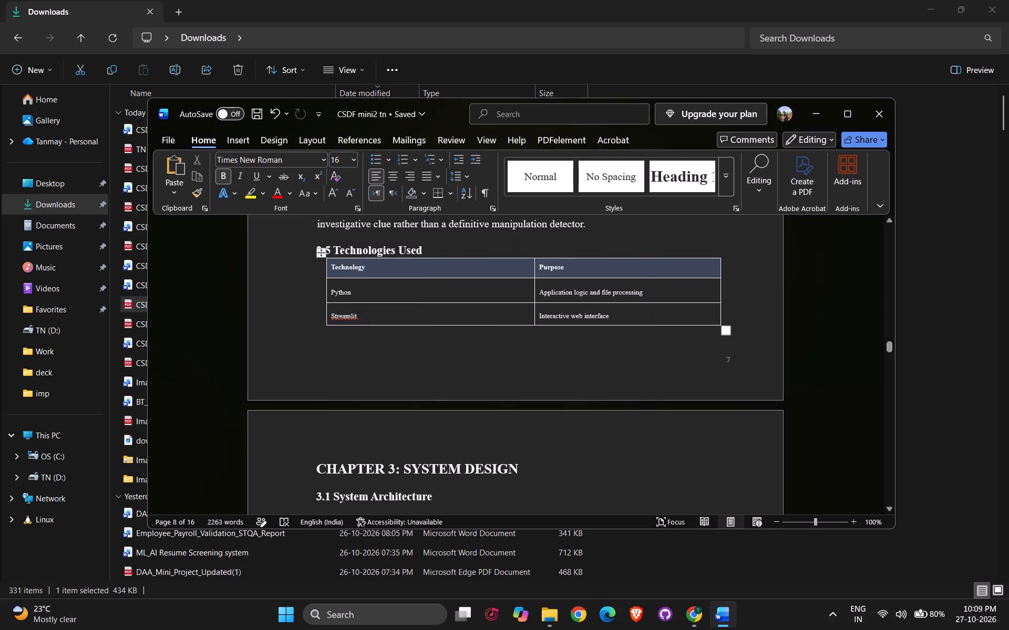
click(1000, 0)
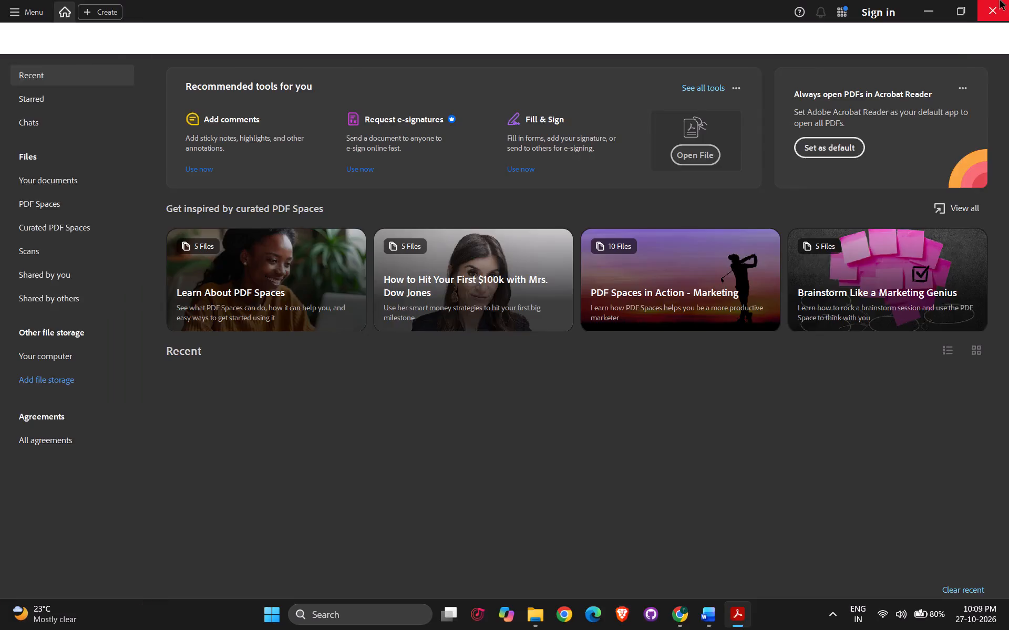
Save the document to Downloads as a PDF named "CSDF mini2 tn 2".
click(158, 142)
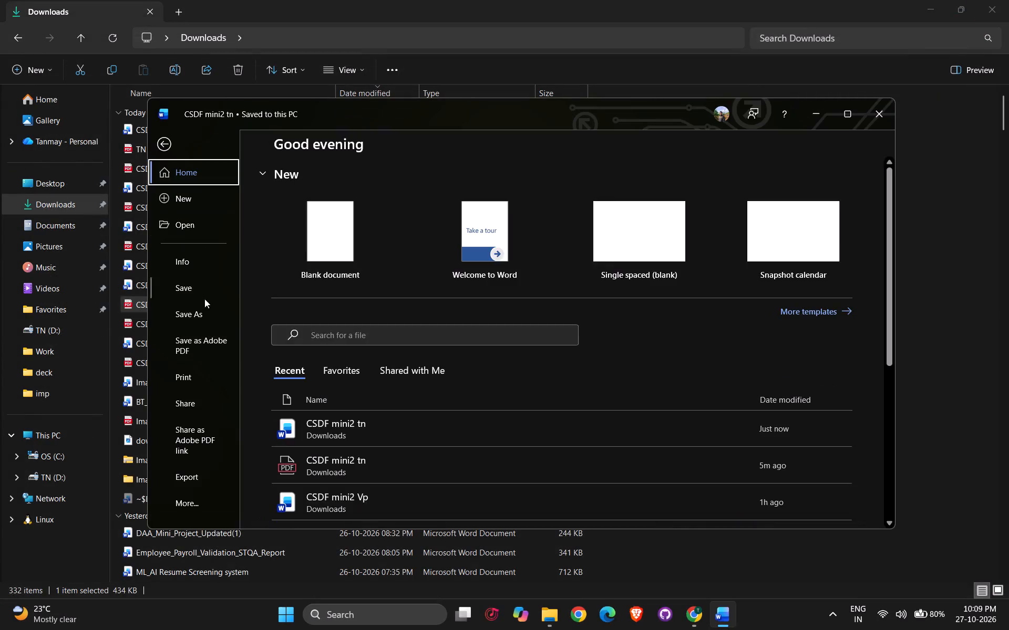
click(208, 316)
click(571, 251)
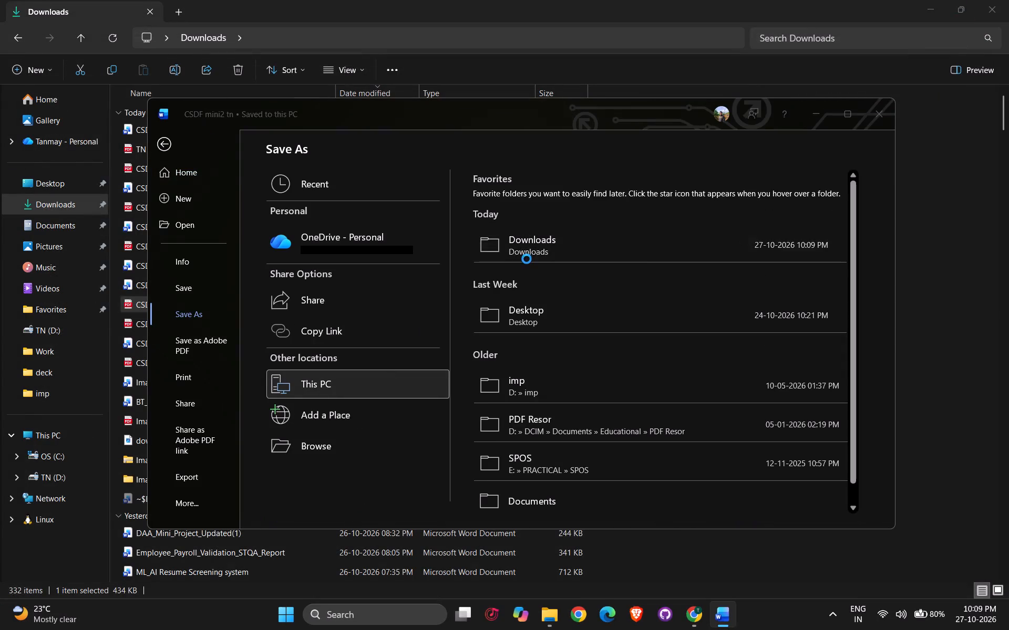
click(287, 336)
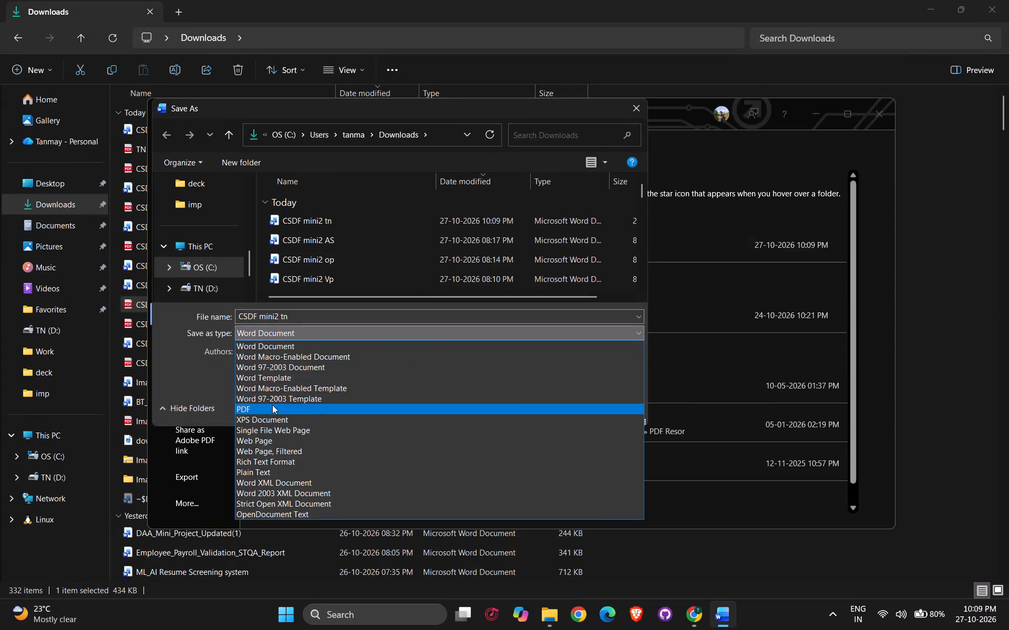
click(272, 405)
click(320, 310)
click(317, 310)
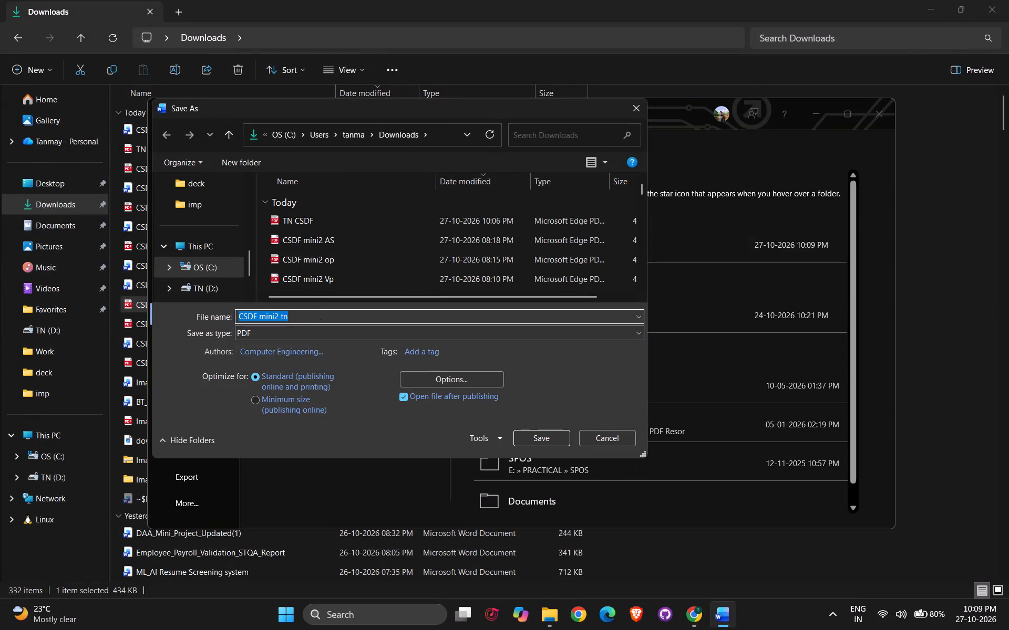
click(297, 314)
click(287, 317)
key(space)
key(2)
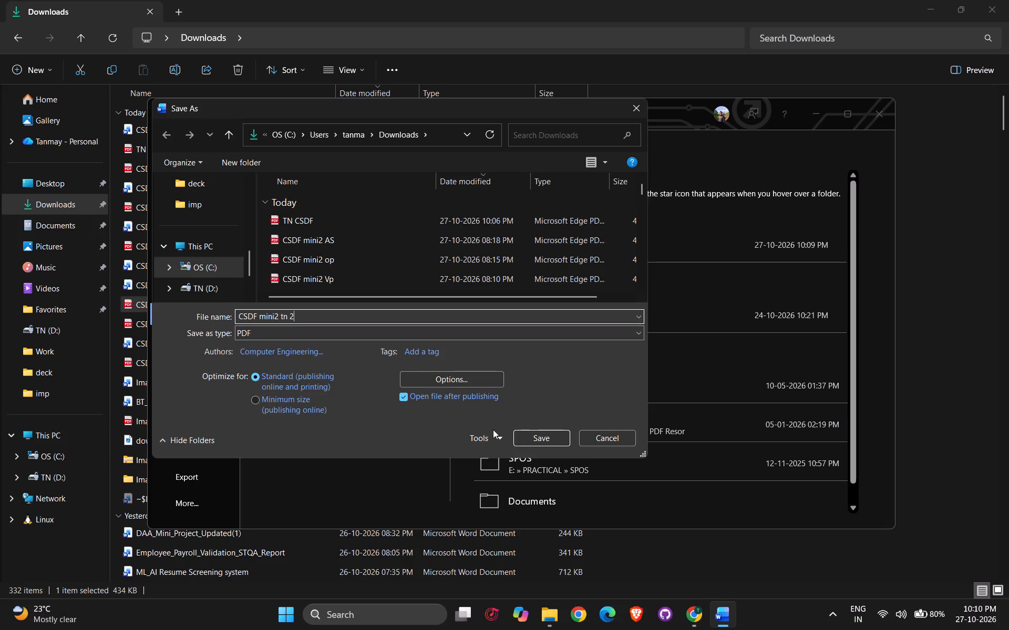
click(533, 431)
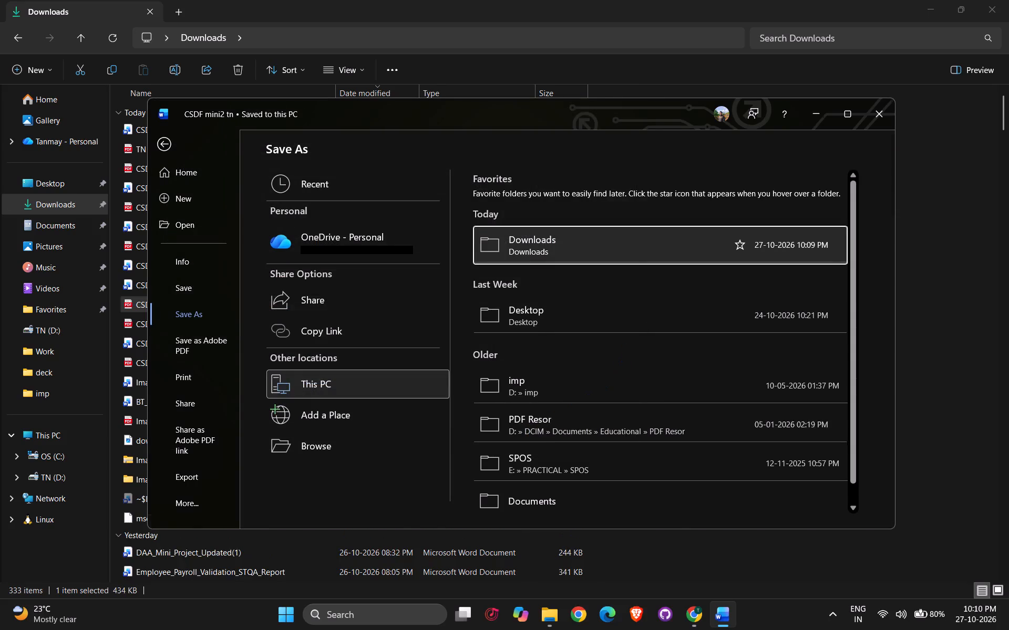
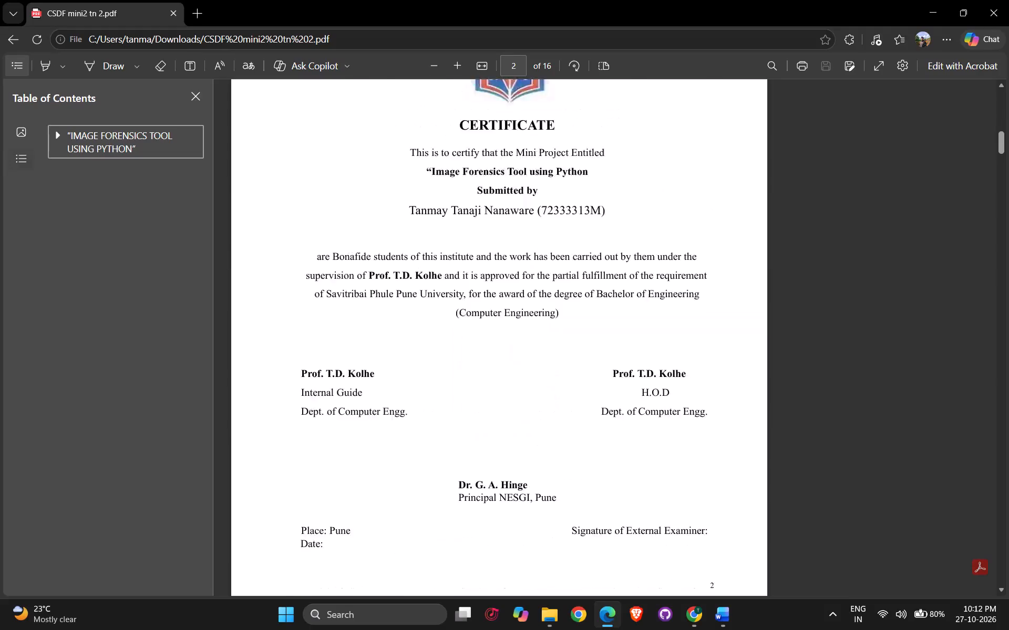
Review the exported PDF's page layout from the certificate through the references, and close the PDF.
scroll(419, 267, up, 7)
scroll(419, 267, down, 19)
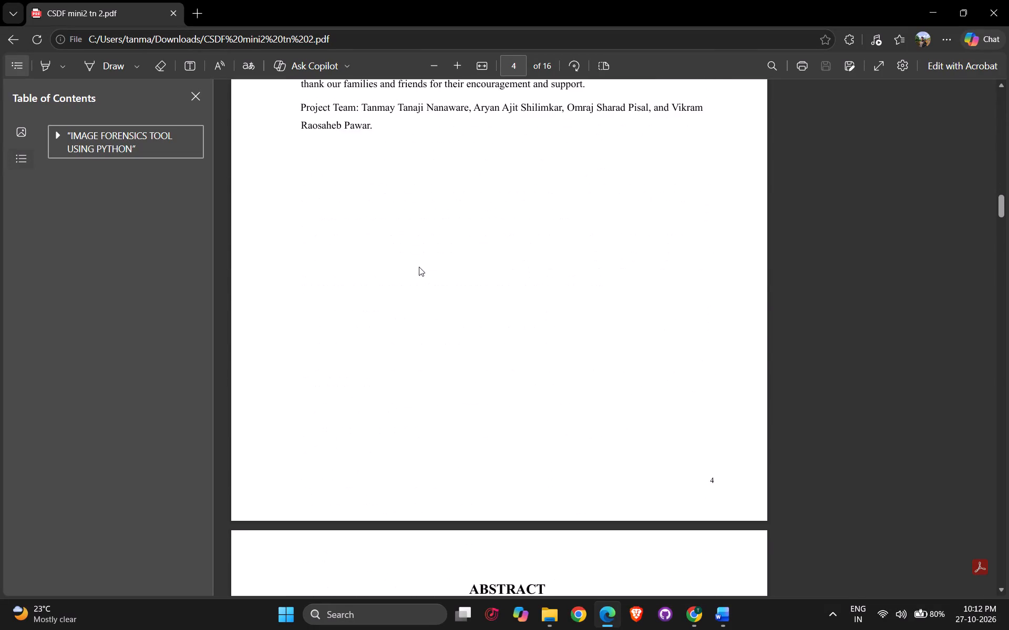
scroll(419, 267, down, 17)
scroll(419, 267, down, 4)
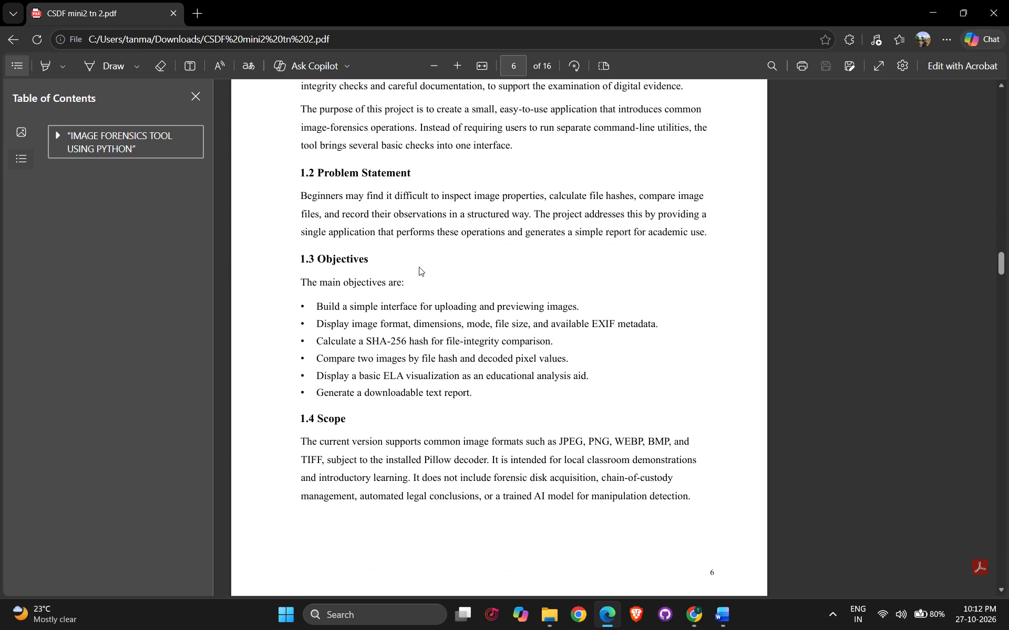
scroll(419, 267, down, 14)
scroll(421, 267, up, 4)
scroll(421, 267, down, 6)
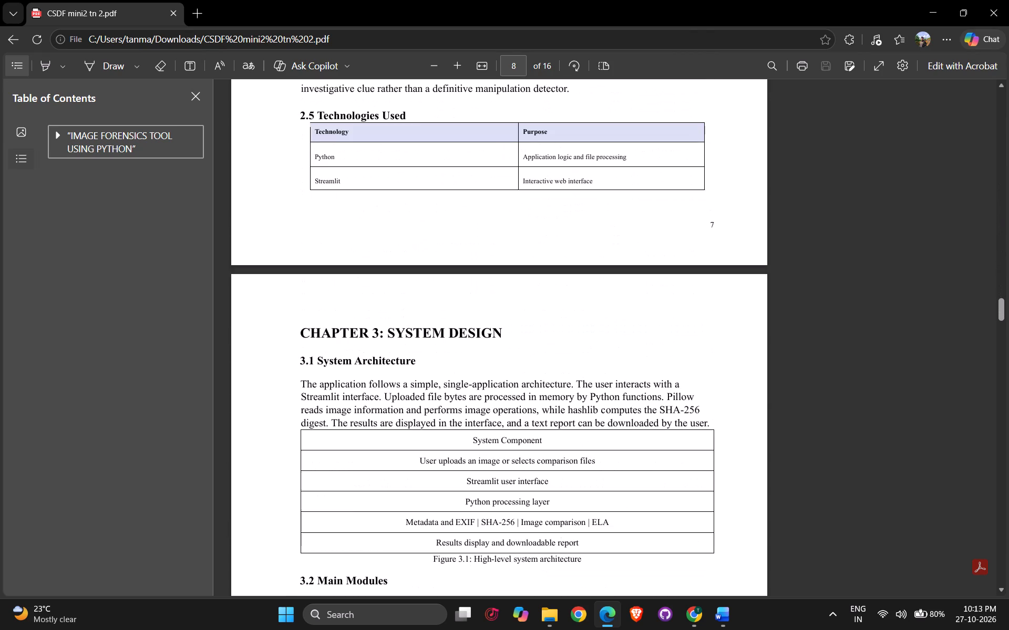
scroll(421, 267, down, 18)
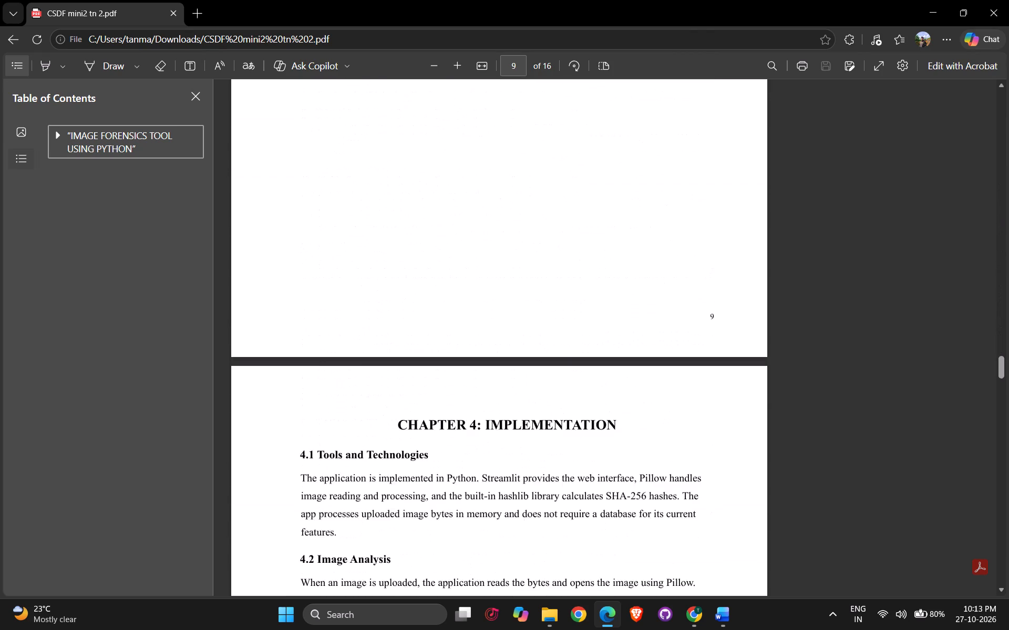
scroll(421, 267, down, 15)
scroll(421, 267, up, 4)
scroll(421, 267, down, 4)
scroll(421, 267, up, 4)
scroll(421, 267, down, 7)
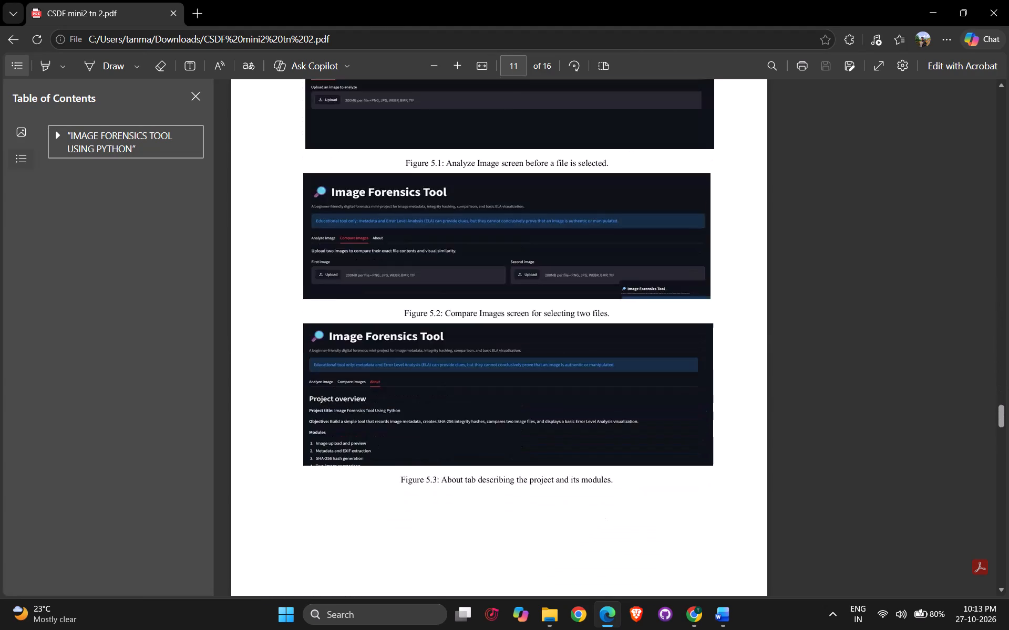
scroll(421, 267, down, 18)
scroll(431, 268, up, 1)
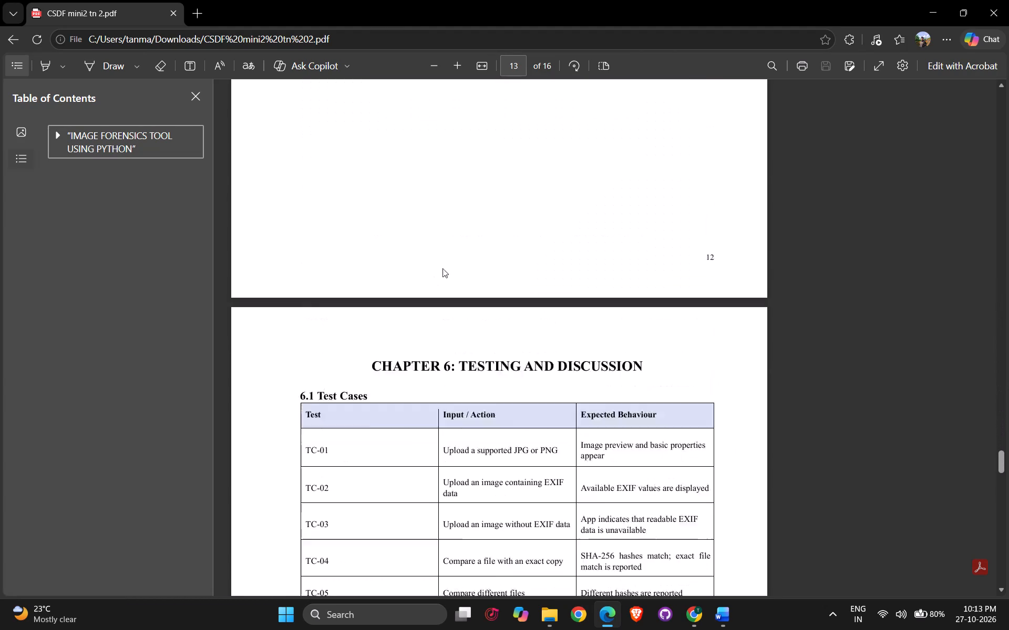
scroll(442, 268, up, 5)
scroll(539, 177, down, 20)
scroll(539, 177, down, 3)
scroll(519, 224, up, 5)
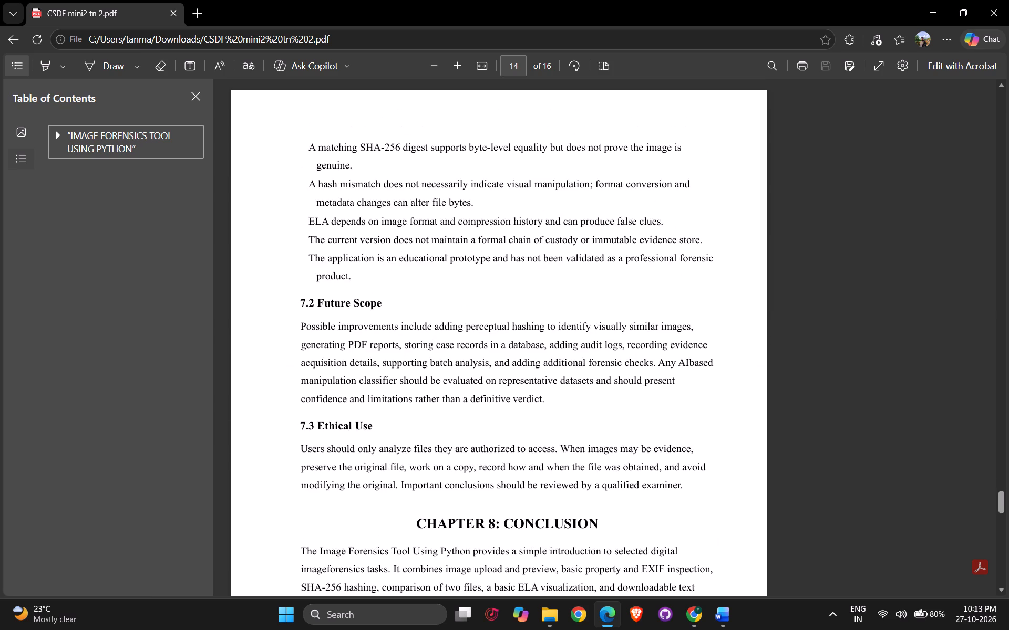
scroll(518, 234, down, 14)
scroll(517, 238, down, 7)
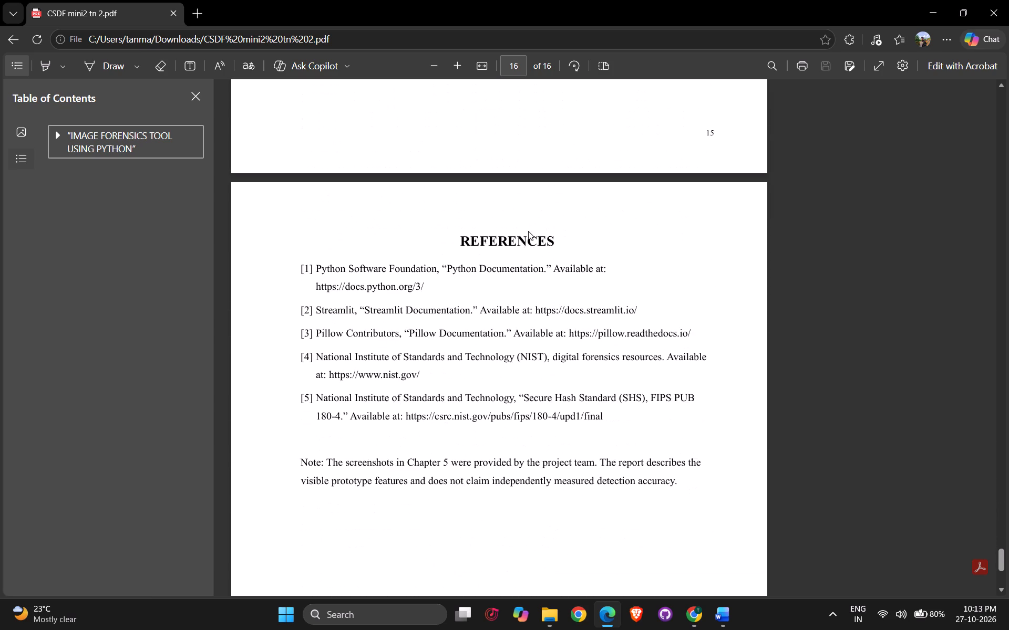
scroll(531, 228, up, 4)
click(1008, 2)
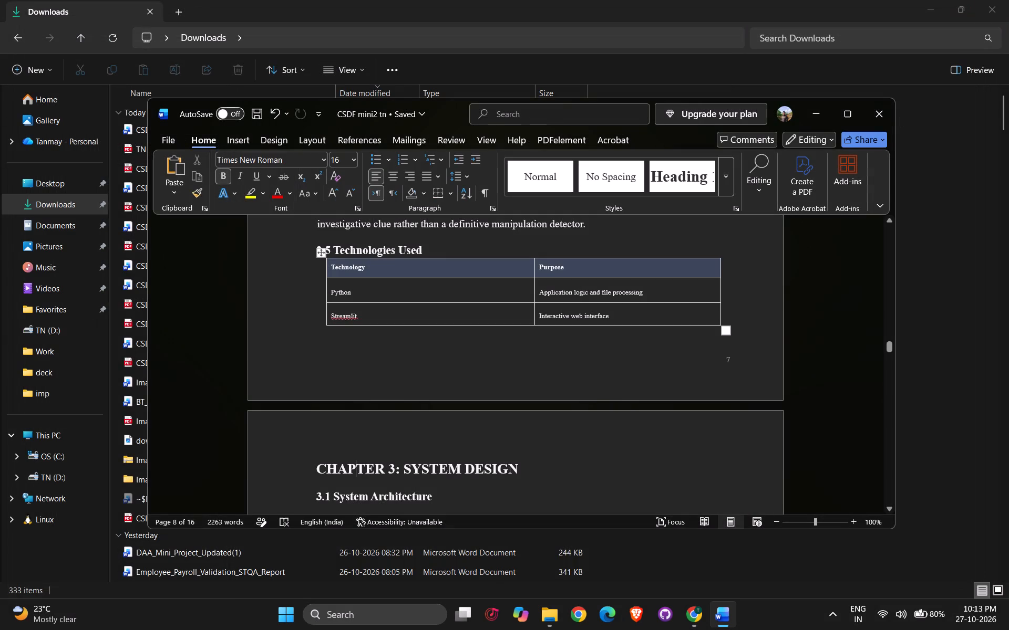
Examine the page breaks and empty space around Chapters 3 and 4 in the Word document.
scroll(512, 461, down, 20)
scroll(512, 461, down, 7)
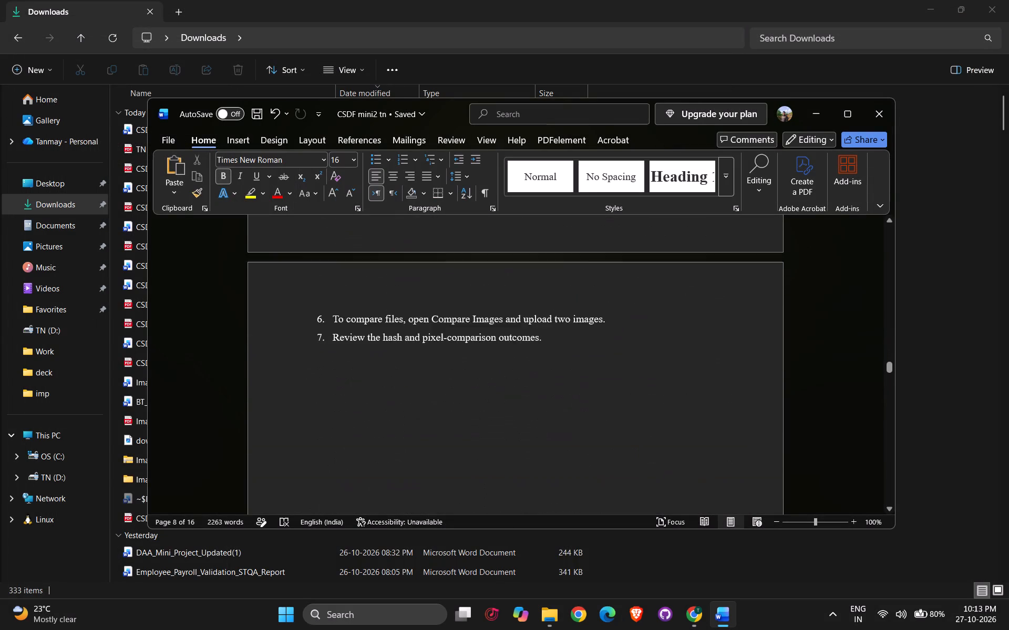
scroll(518, 434, down, 20)
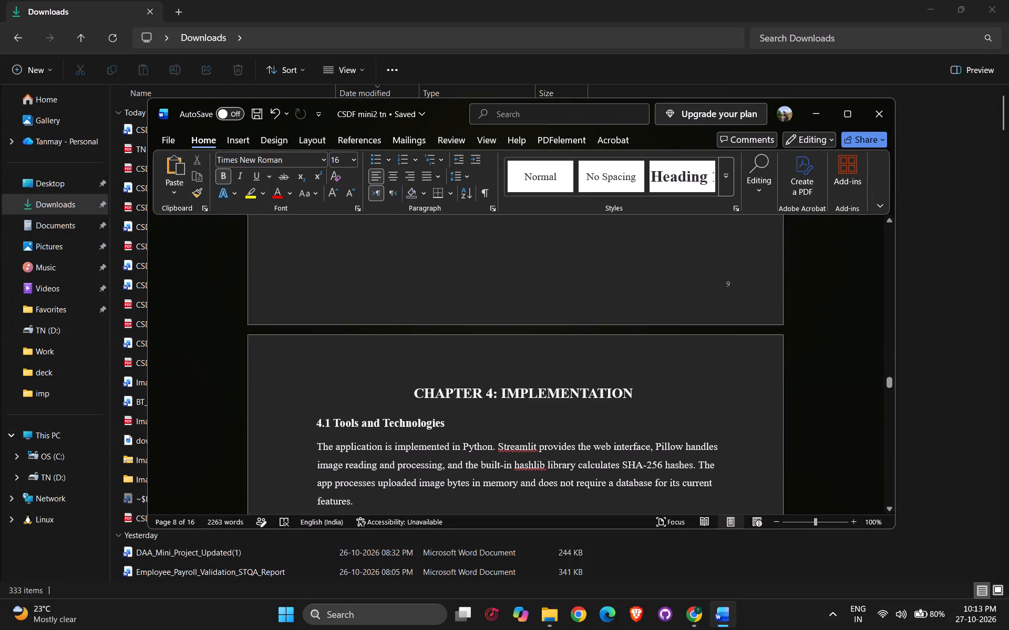
click(436, 279)
click(614, 310)
drag(537, 291, 530, 291)
click(457, 292)
scroll(456, 293, up, 20)
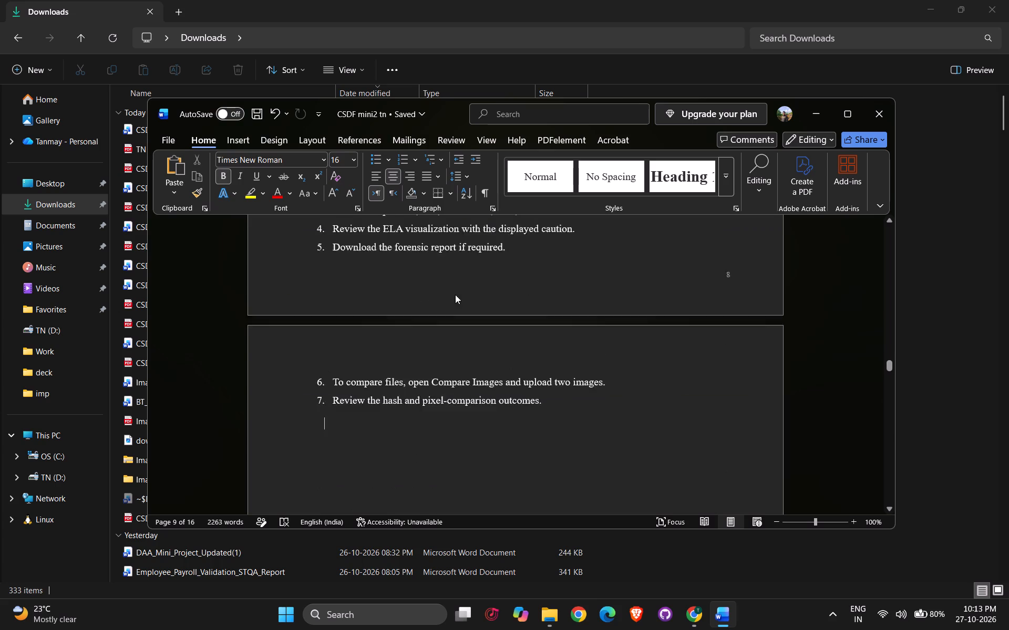
scroll(455, 295, up, 18)
scroll(465, 316, up, 4)
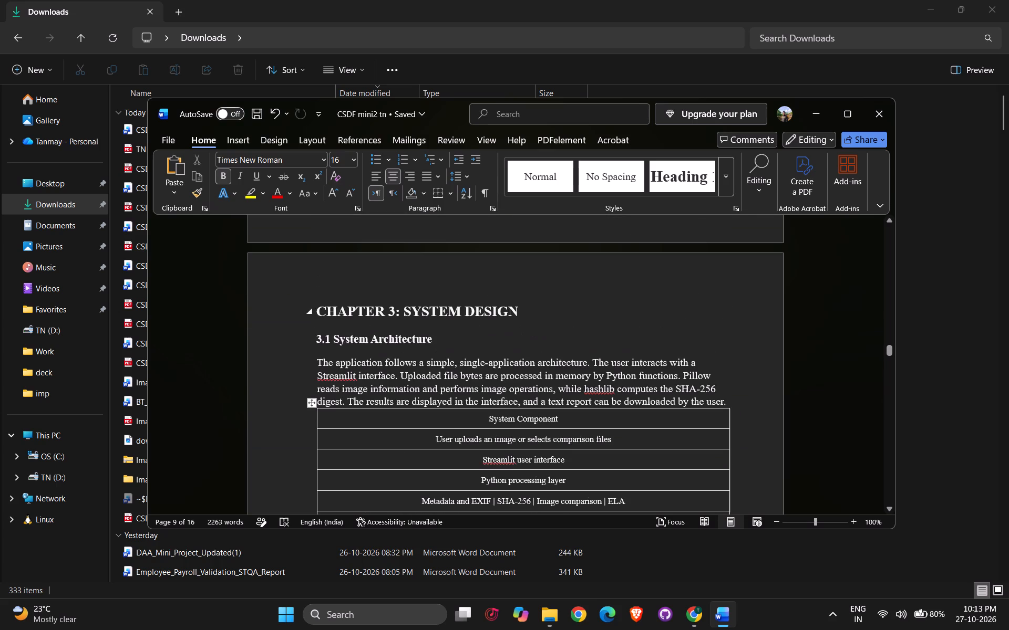
scroll(465, 316, down, 20)
scroll(465, 316, down, 2)
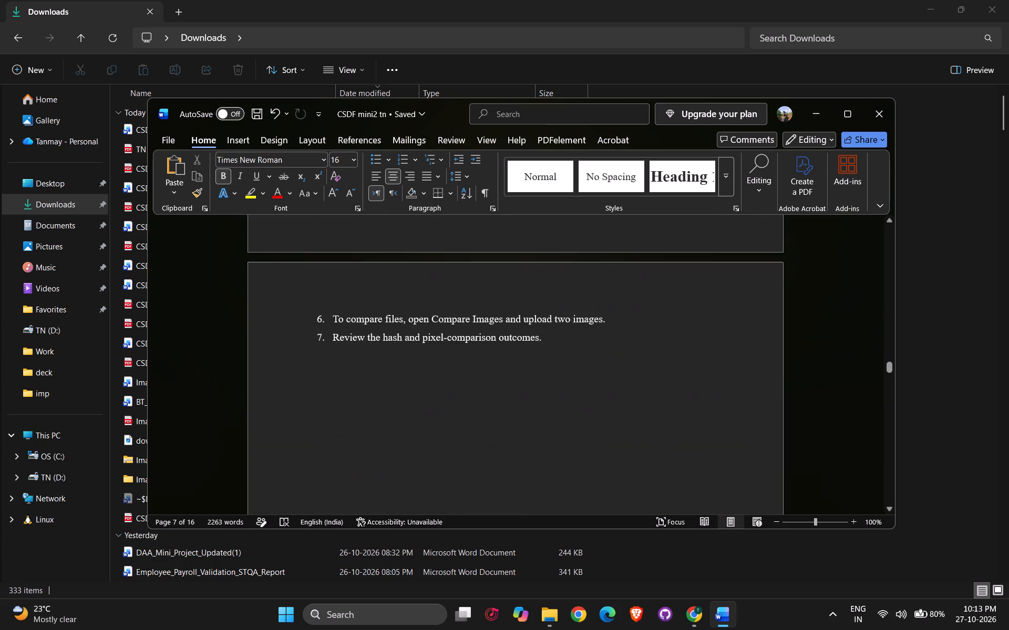
Insert a blank line before the "CHAPTER 5: RESULTS AND SCREENSHOTS" heading to start the chapter on a new page.
scroll(465, 325, down, 20)
scroll(465, 325, down, 17)
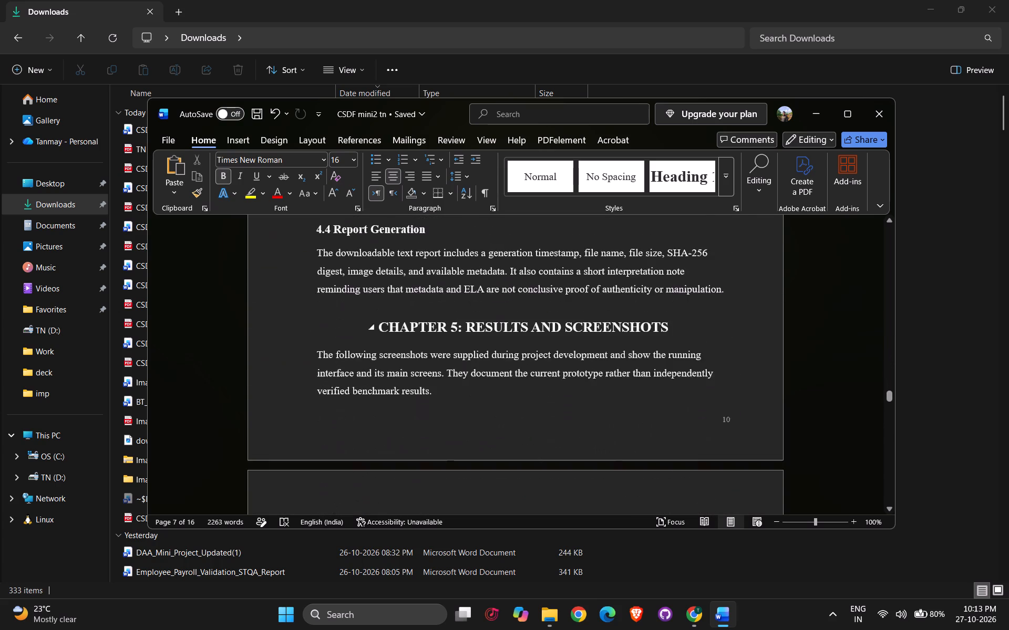
scroll(465, 329, down, 4)
scroll(396, 262, up, 1)
click(378, 266)
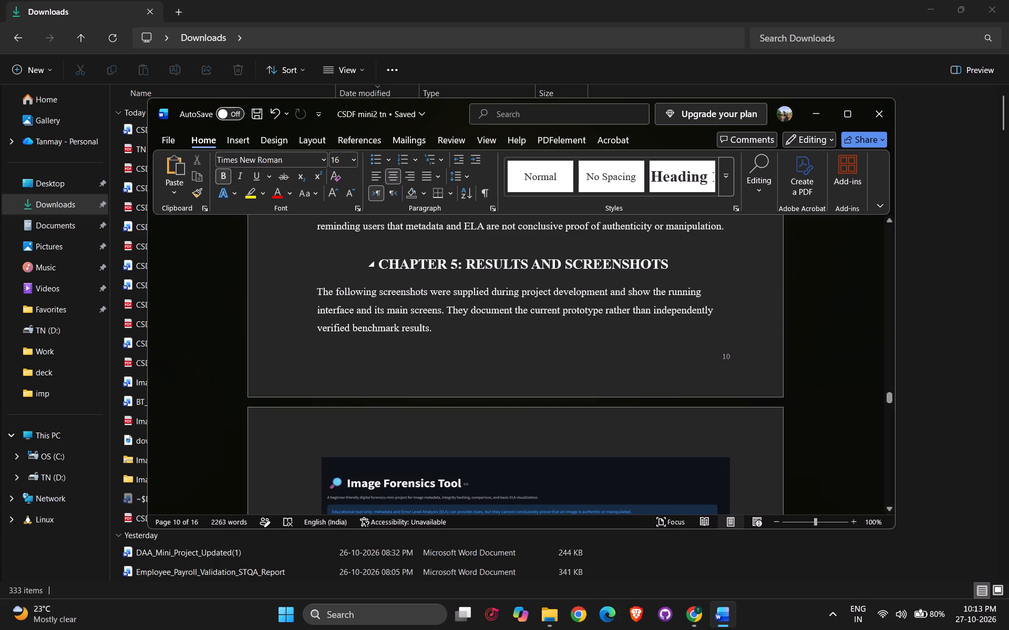
key(Return)
key(BackSpace)
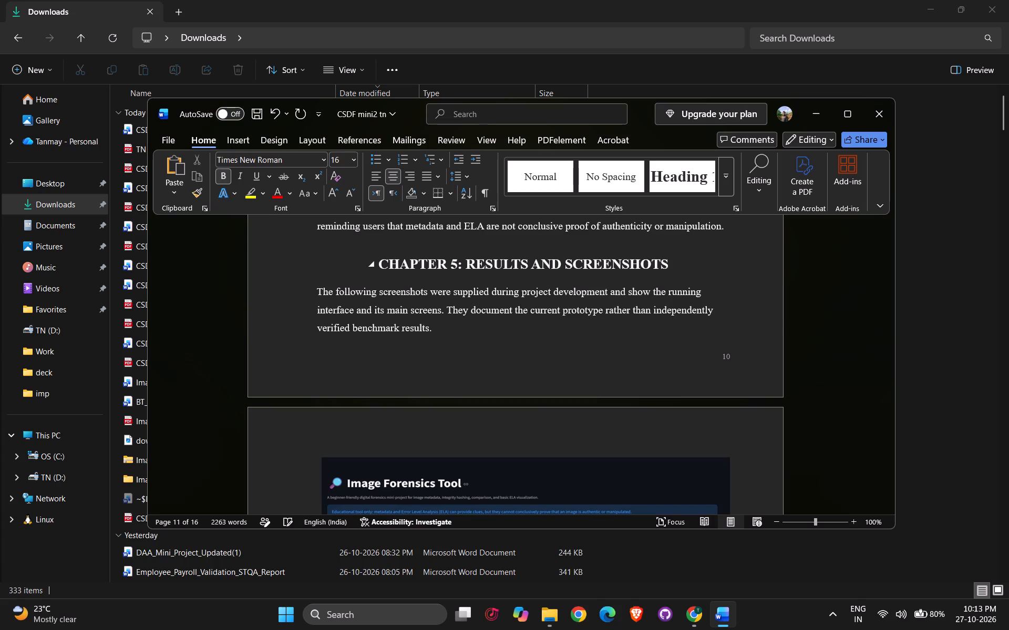
key(Return)
Insert a blank line before the "CHAPTER 7: LIMITATIONS AND FUTURE SCOPE" heading to start the chapter on a new page.
scroll(400, 244, down, 13)
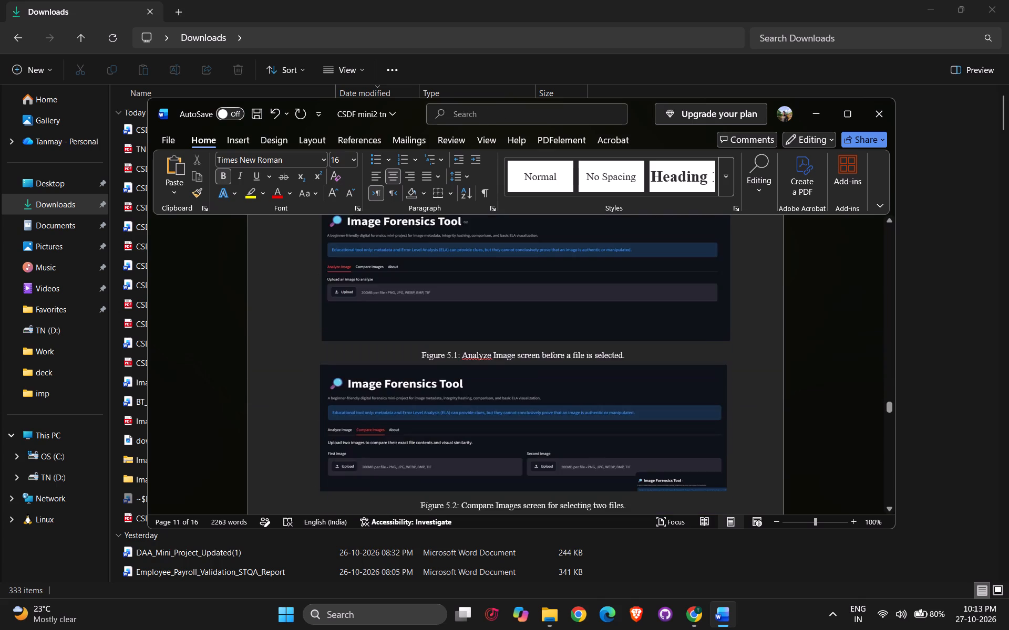
scroll(394, 247, down, 20)
scroll(394, 247, down, 17)
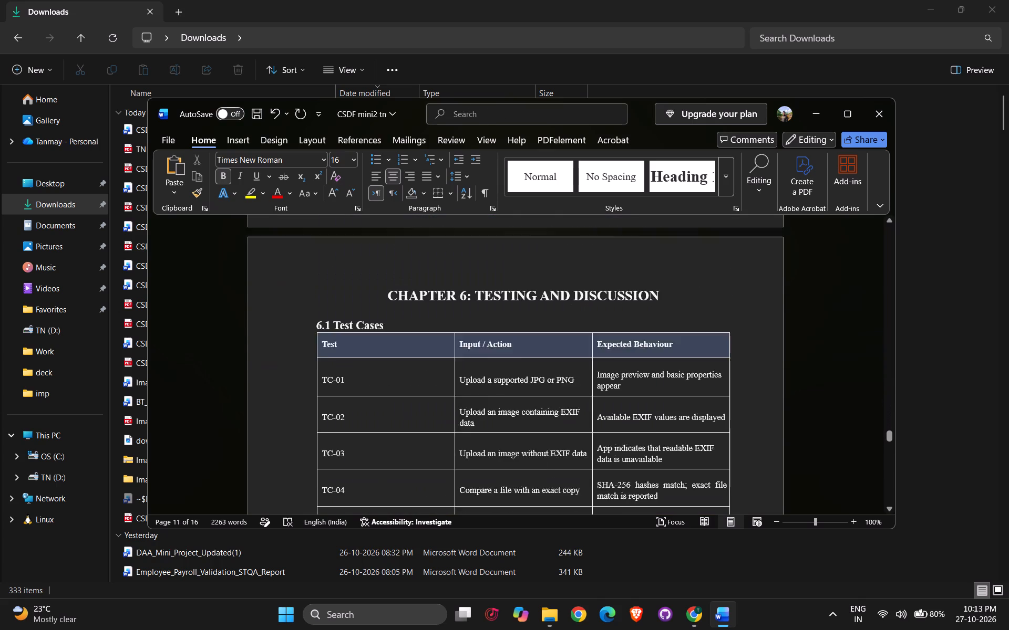
scroll(395, 250, down, 16)
click(358, 296)
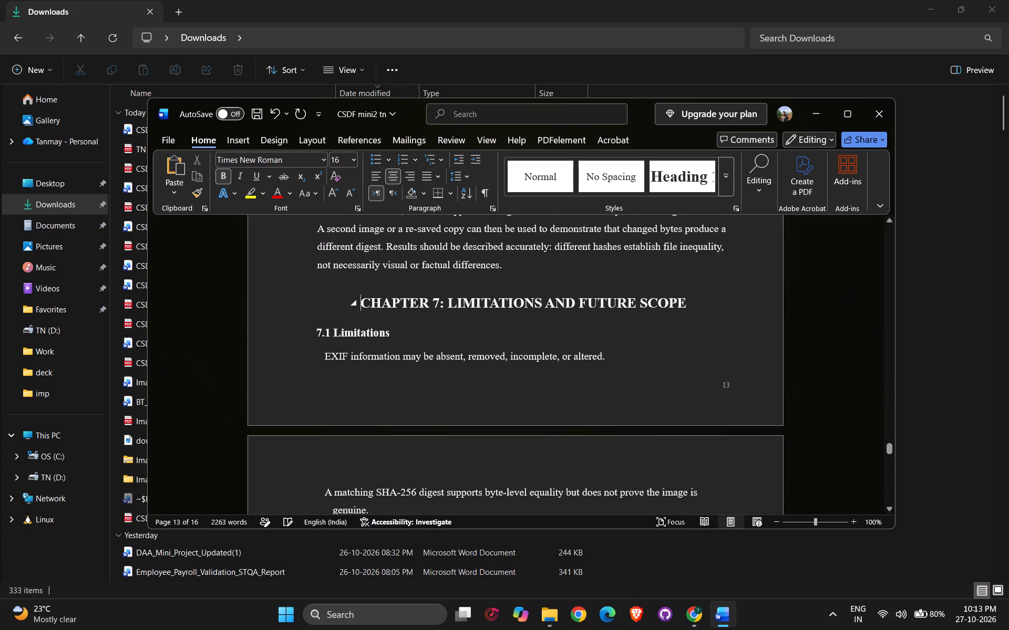
key(Return)
key(BackSpace)
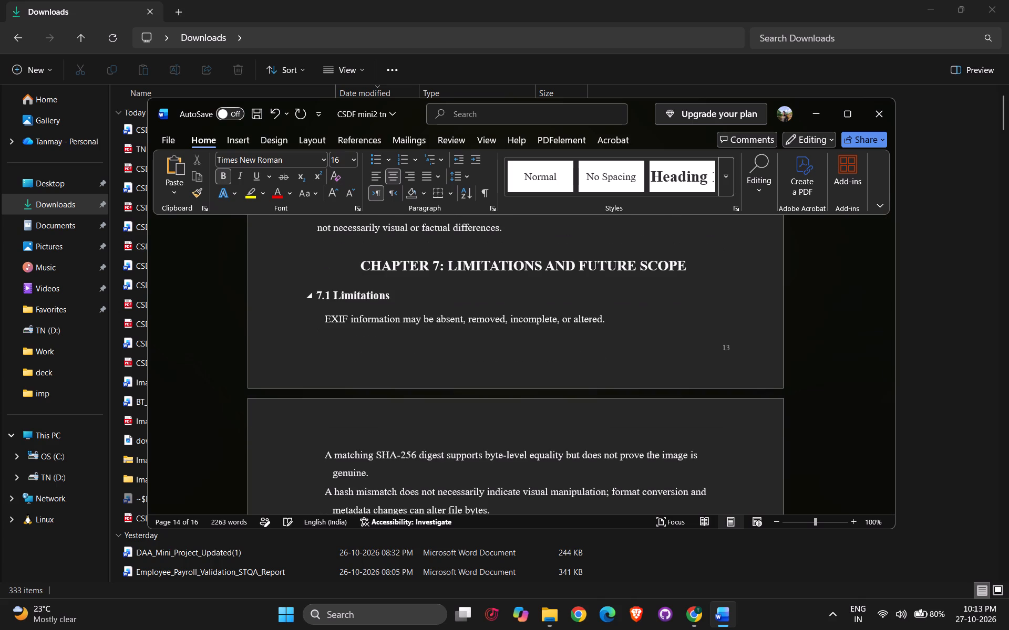
key(Return)
Insert two blank lines before the "CHAPTER 8: CONCLUSION" heading to move the chapter onto the next page.
scroll(331, 268, down, 13)
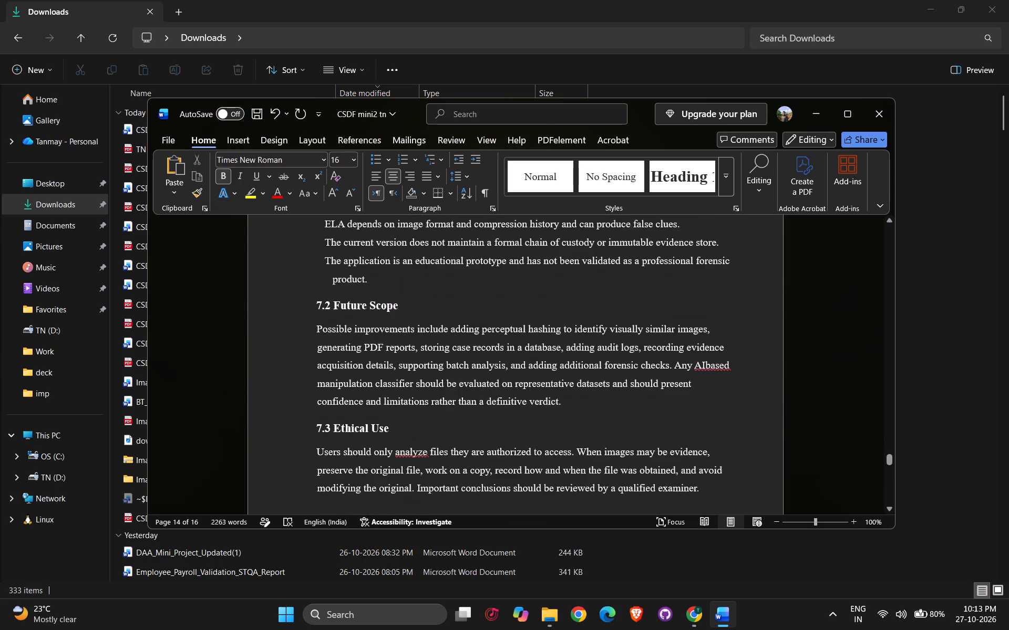
scroll(370, 258, down, 9)
scroll(464, 264, up, 2)
click(428, 293)
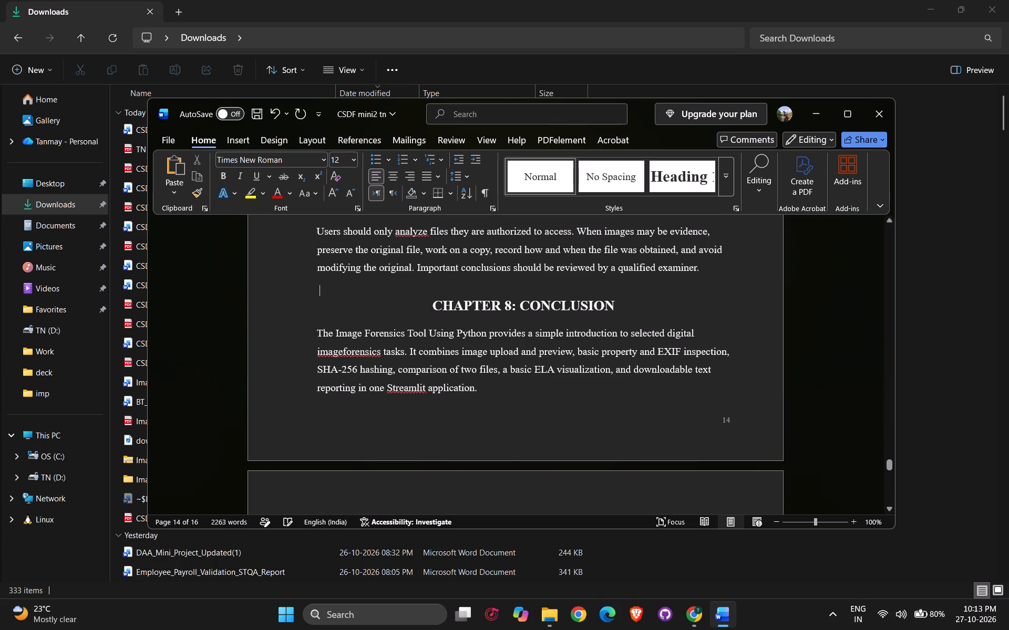
click(430, 300)
key(Return)
key(Return)
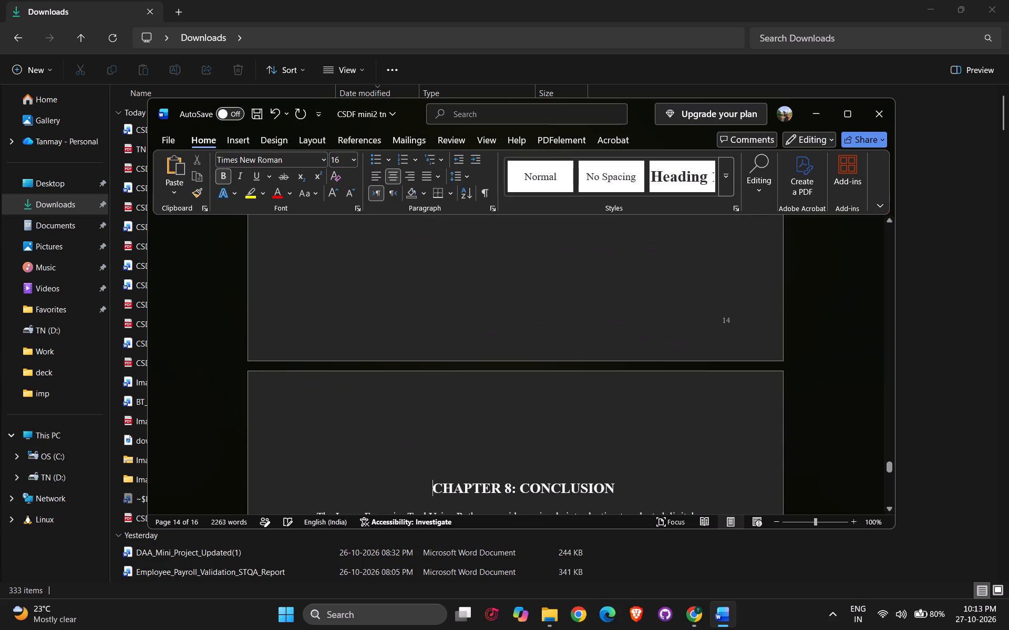
Adjust the blank lines above the "CHAPTER 8: CONCLUSION" heading to place it at the top of its page, and check the surrounding pages.
click(497, 450)
key(BackSpace)
key(BackSpace)
key(BackSpace)
key(Return)
key(Return)
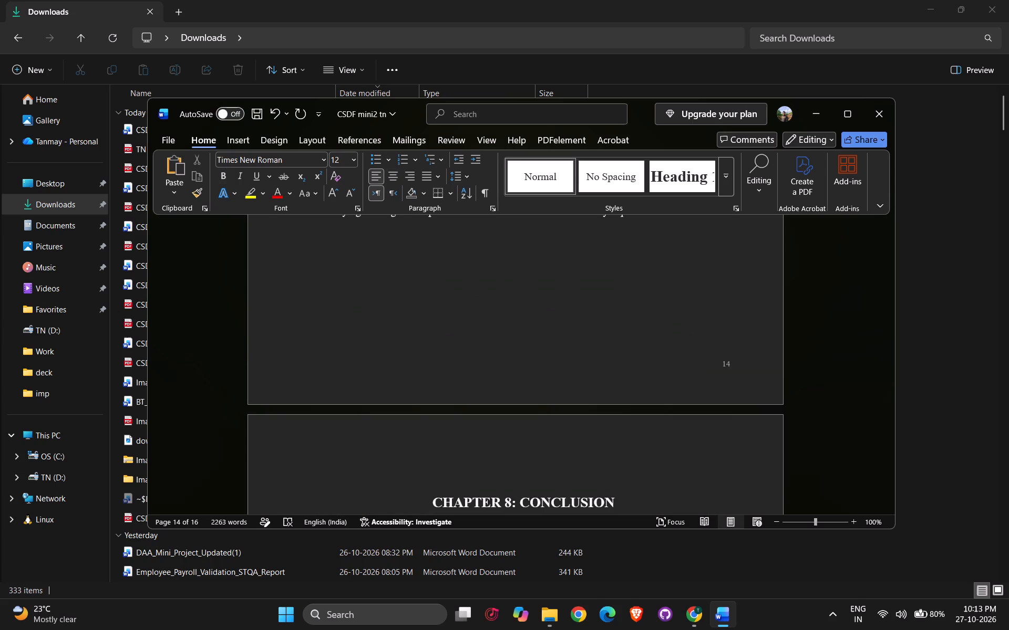
click(549, 476)
key(BackSpace)
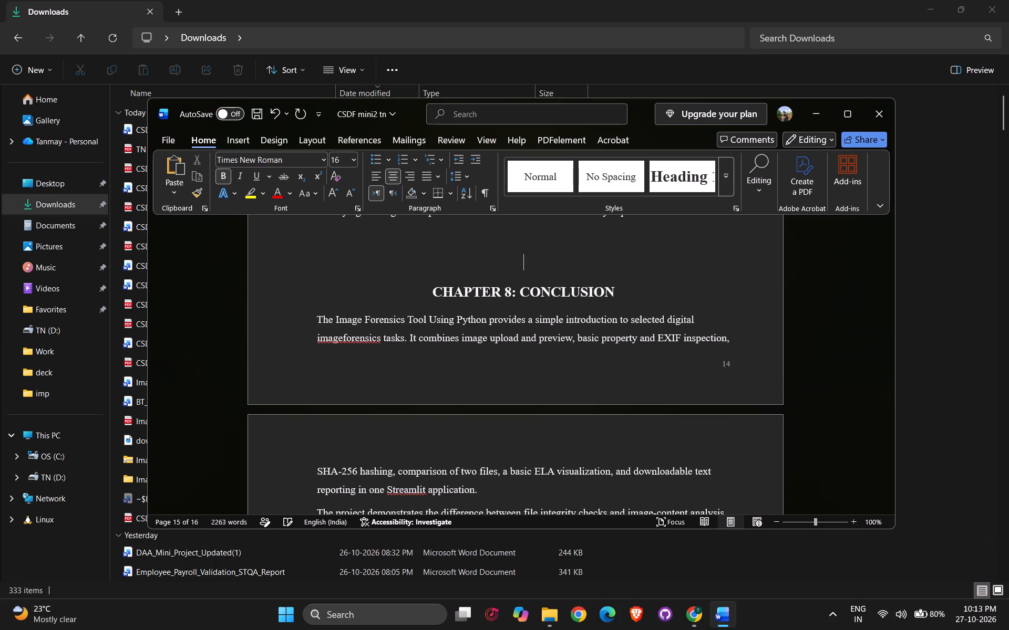
key(Return)
scroll(542, 485, up, 7)
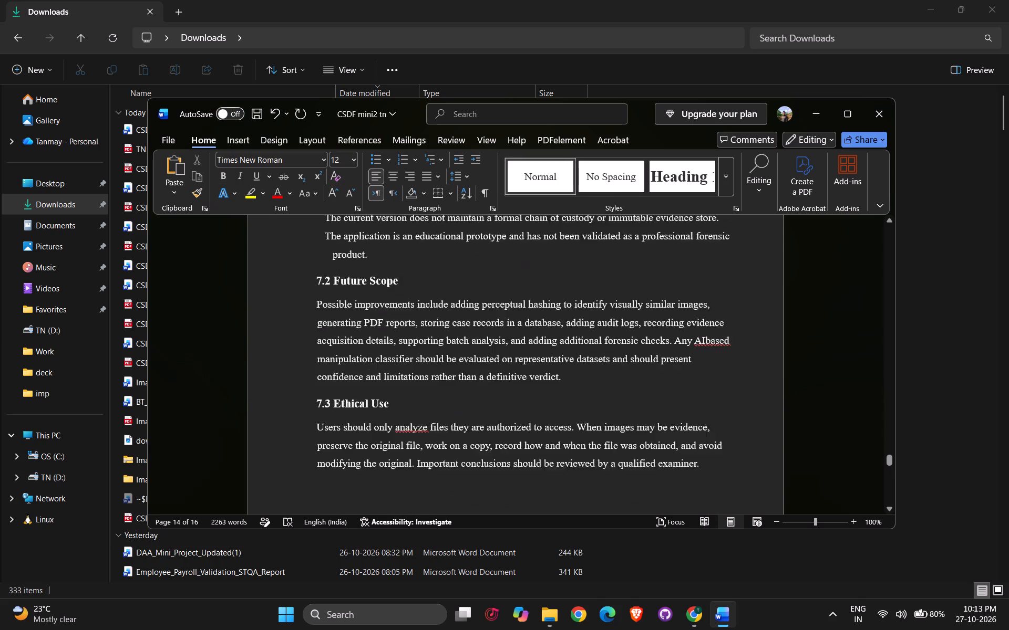
scroll(539, 485, up, 5)
scroll(533, 484, down, 20)
scroll(533, 484, down, 14)
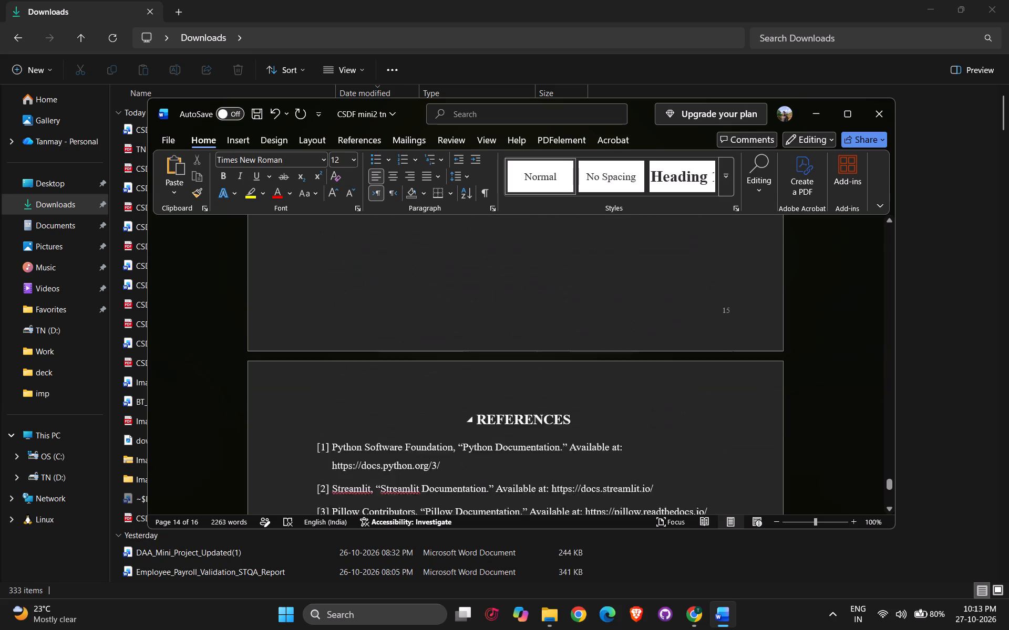
scroll(535, 433, down, 14)
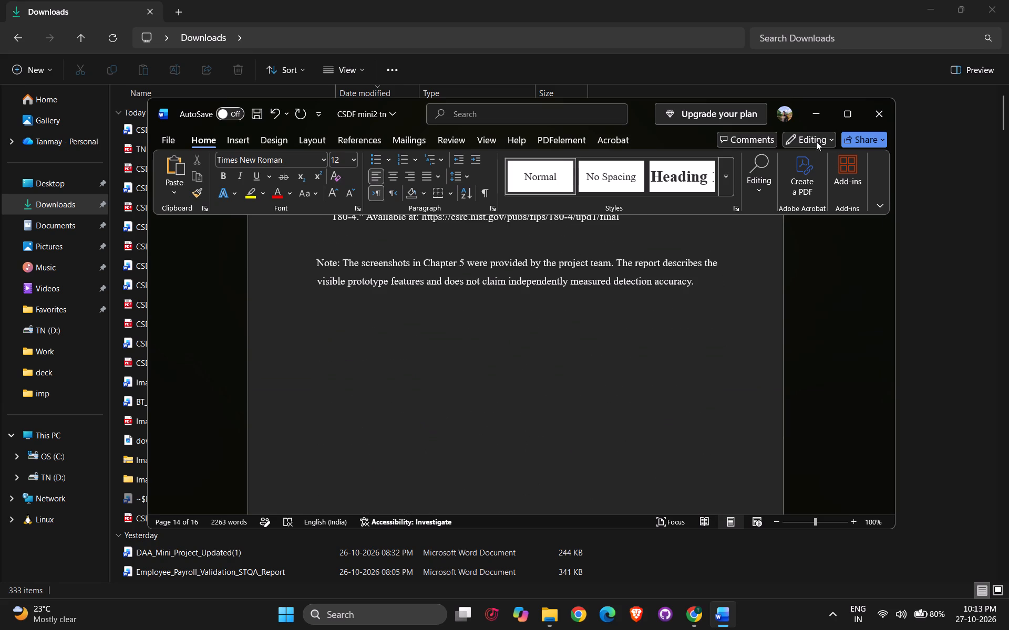
Permanently delete the outdated PDF "CSDF mini2 tn 2" from the Downloads folder.
click(814, 115)
click(104, 46)
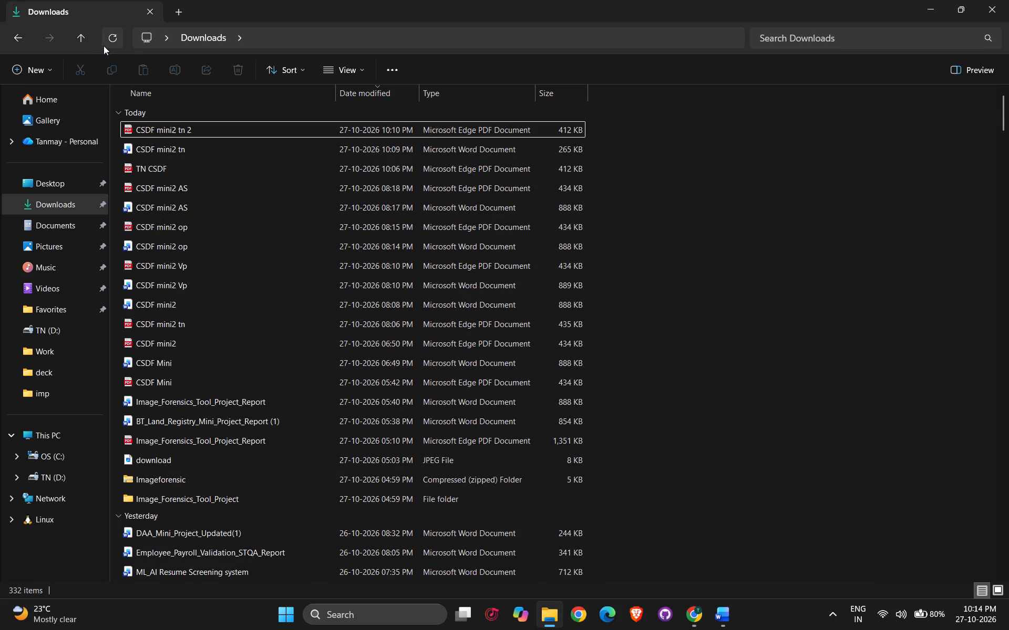
click(790, 171)
drag(625, 122, 470, 156)
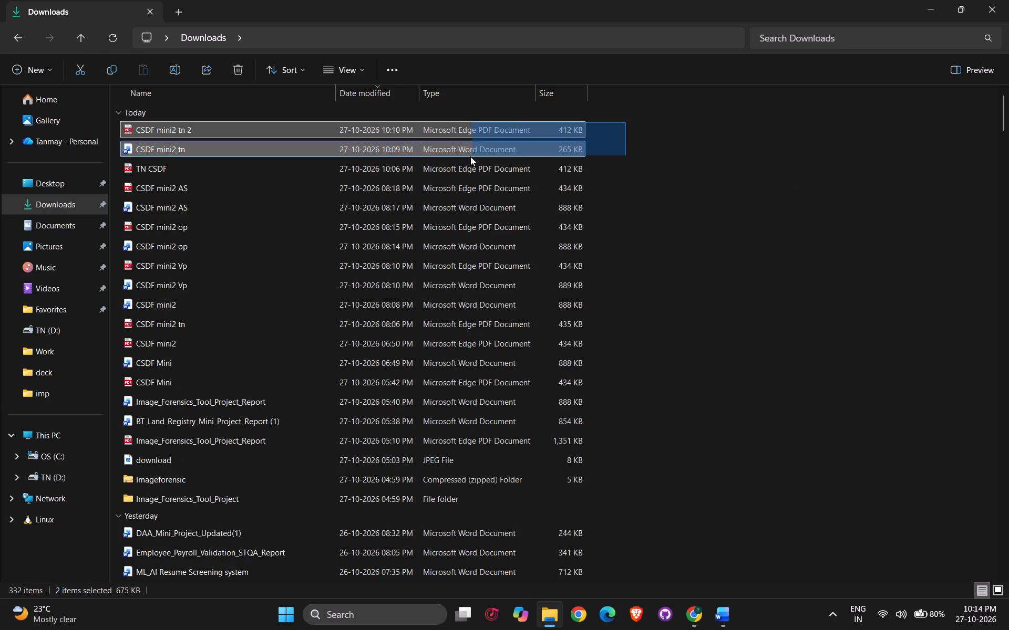
drag(470, 156, 475, 140)
key(shift+Delete)
key(Return)
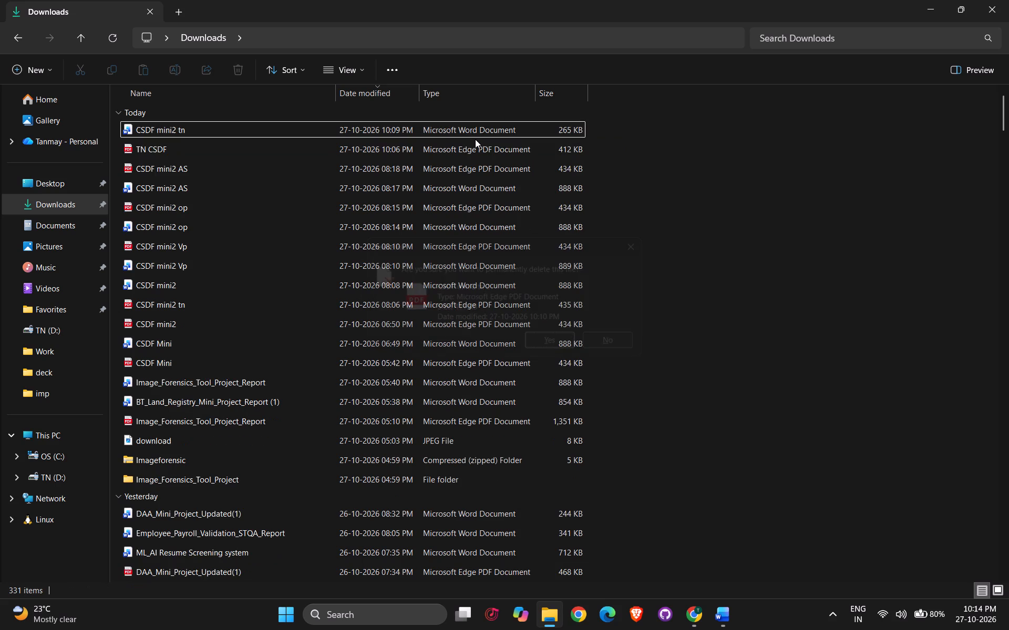
Switch to the report in Word and examine the layout and chapter starts across all its pages.
click(716, 611)
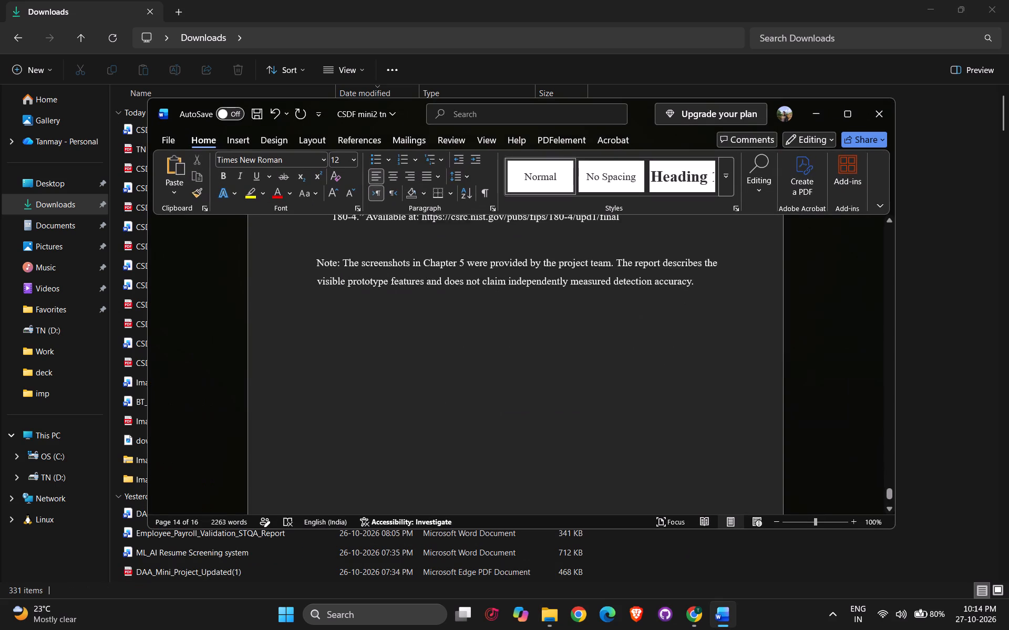
scroll(566, 382, up, 20)
scroll(566, 382, up, 5)
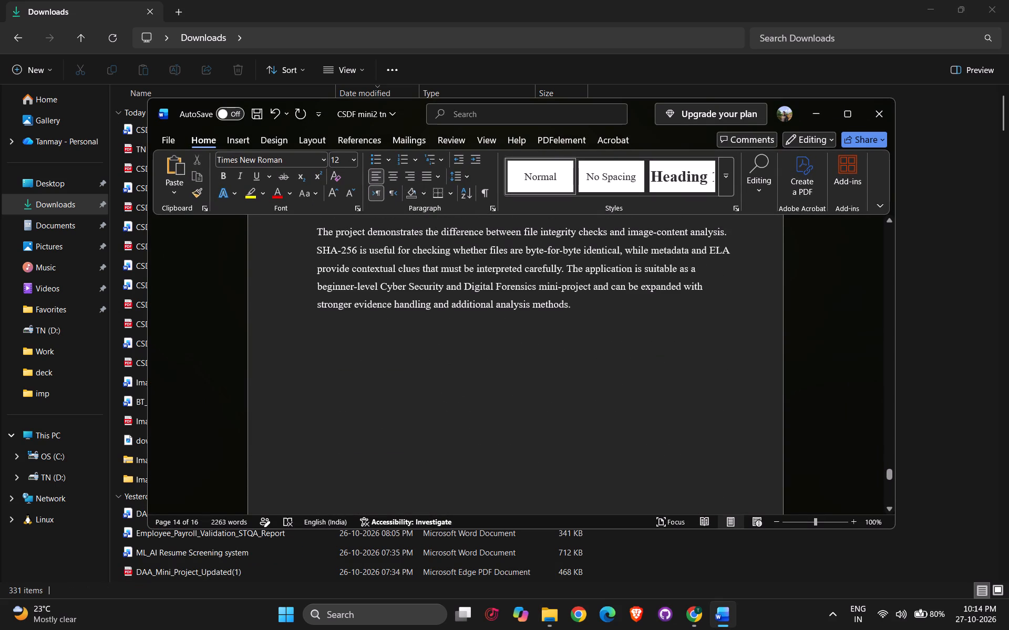
ctrl+scroll(562, 380, down, 10)
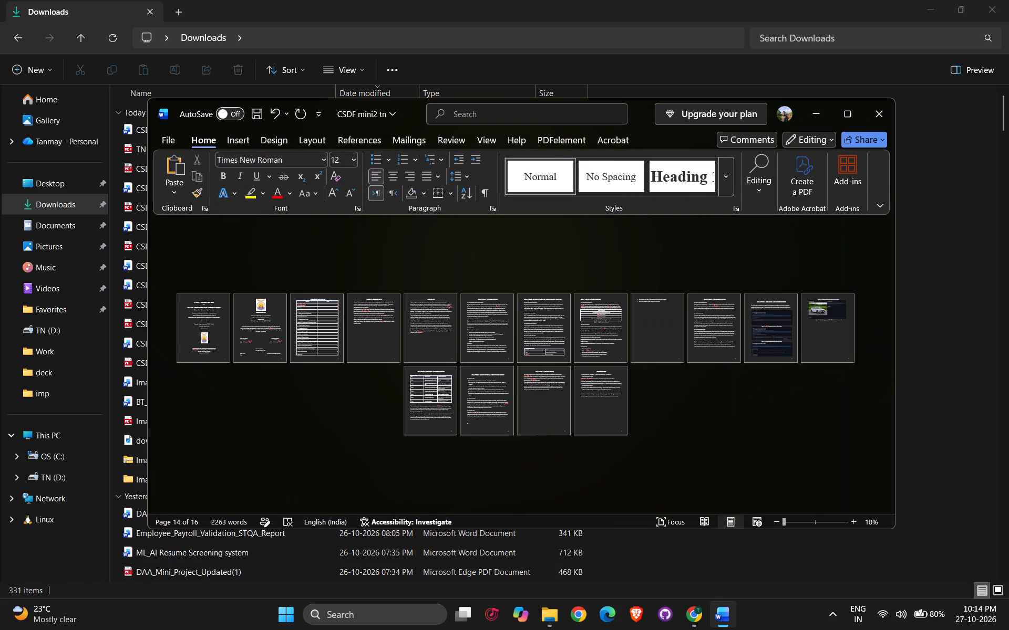
ctrl+scroll(562, 380, up, 1)
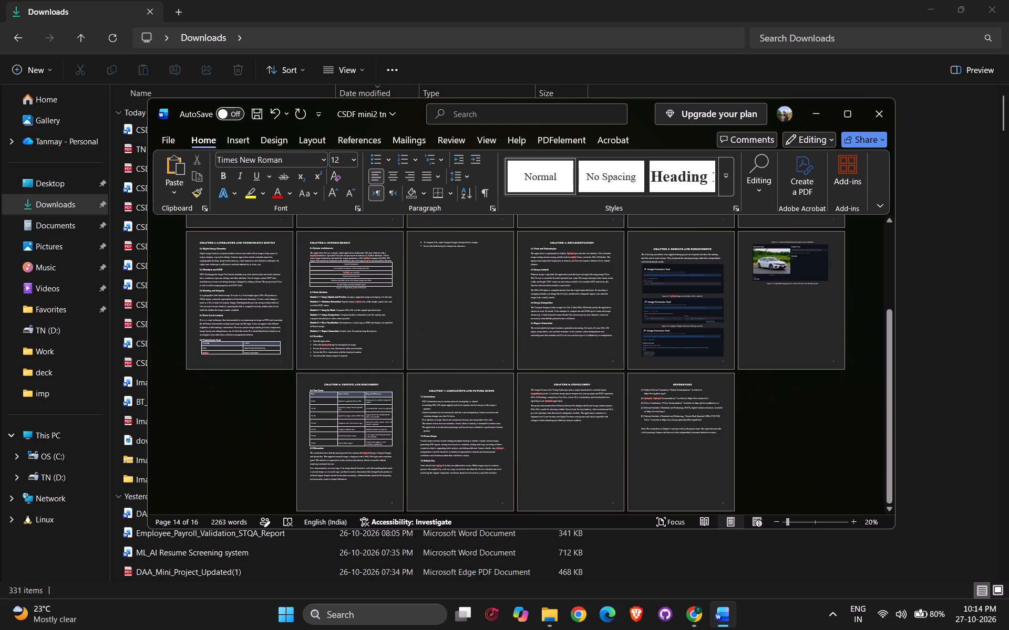
scroll(591, 350, up, 2)
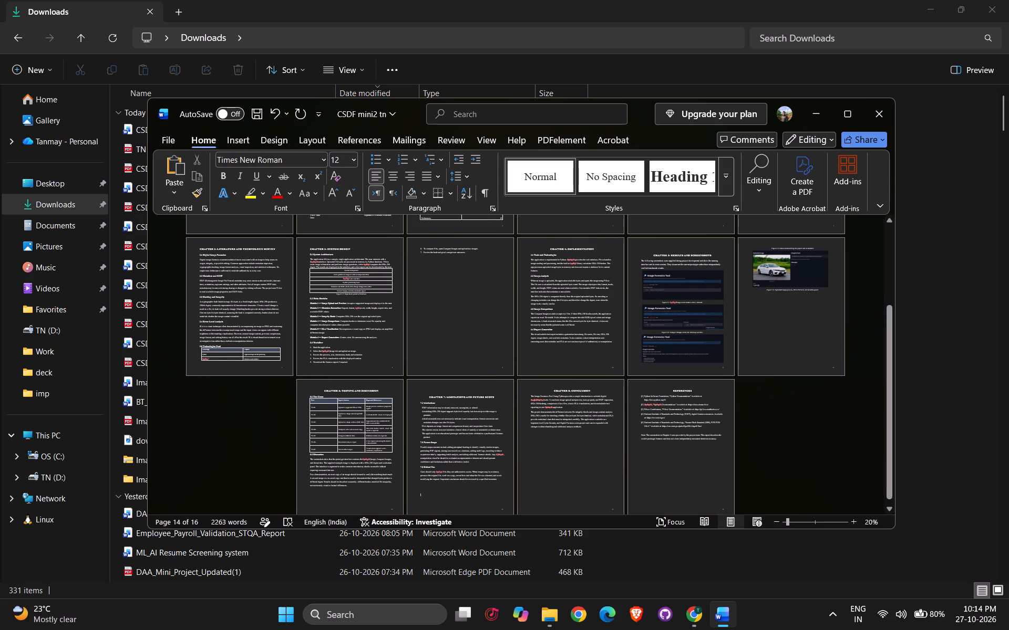
scroll(591, 350, up, 18)
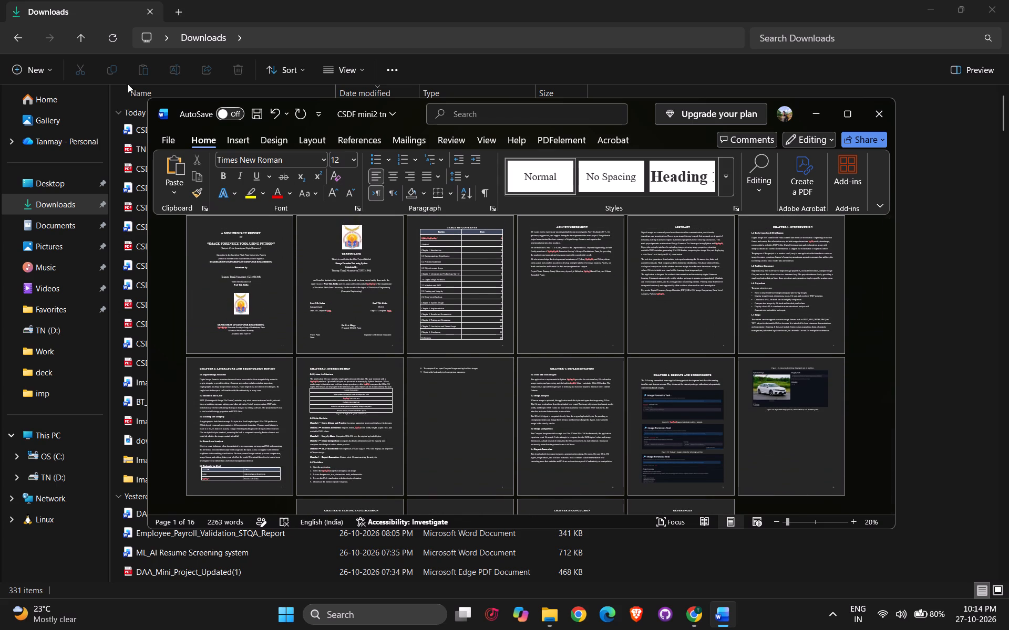
Save a copy of the report to the Downloads folder as a PDF named "CSDF mini2 tn 2".
click(160, 140)
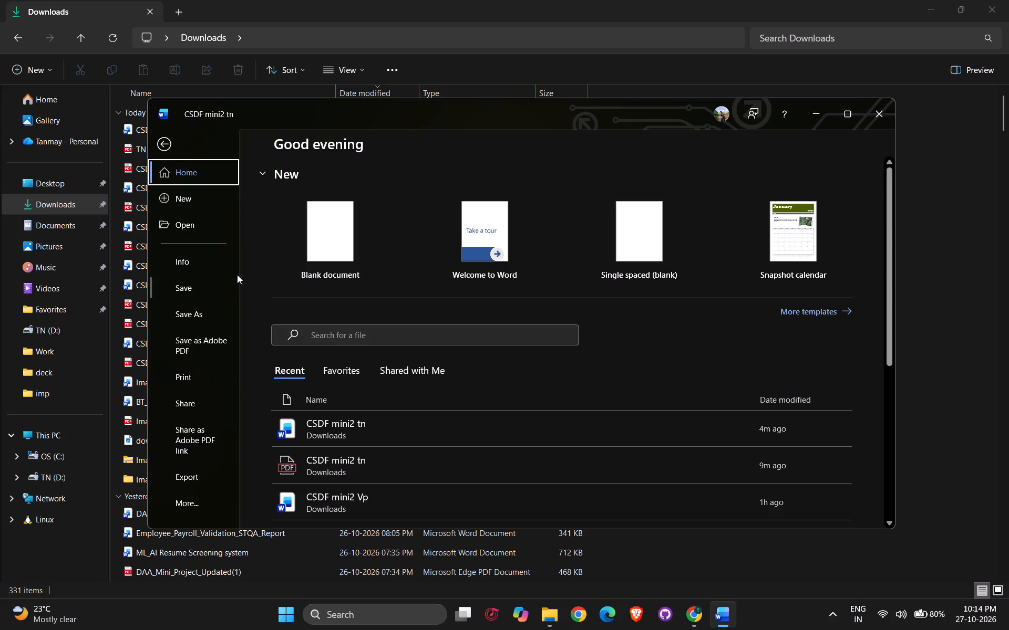
click(221, 324)
click(549, 254)
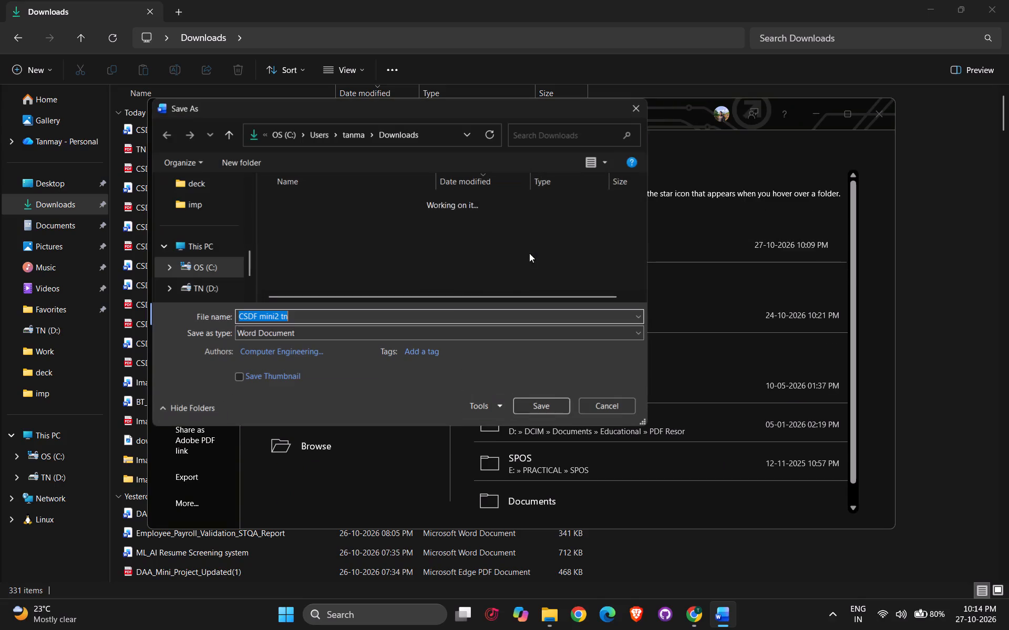
click(368, 316)
key(space)
text(2)
click(342, 328)
click(266, 411)
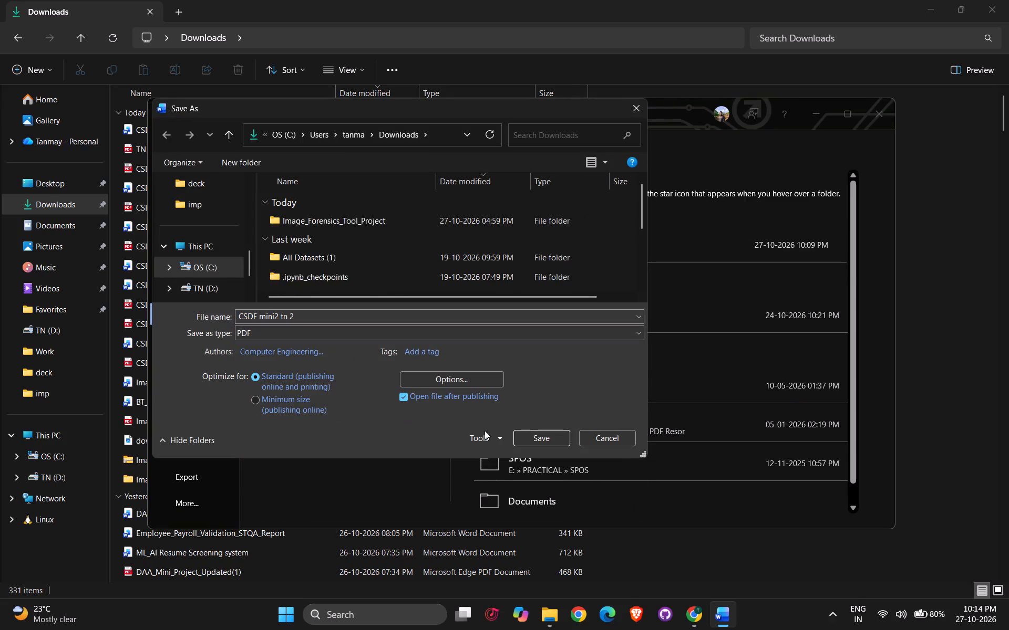
Finish saving the report as the PDF "CSDF mini2 tn 2" in the Downloads folder, with the file opening after publishing.
click(550, 442)
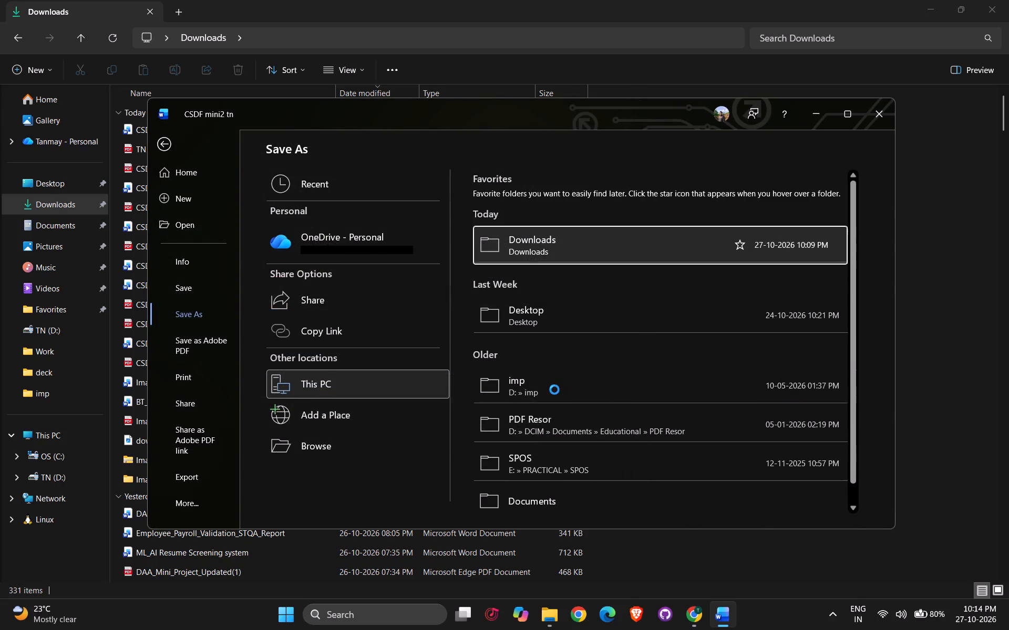
scroll(501, 211, up, 3)
Switch the Wi-Fi connection to the printer's network "DIRECT-27-HP Ink Tank Wireless".
click(921, 623)
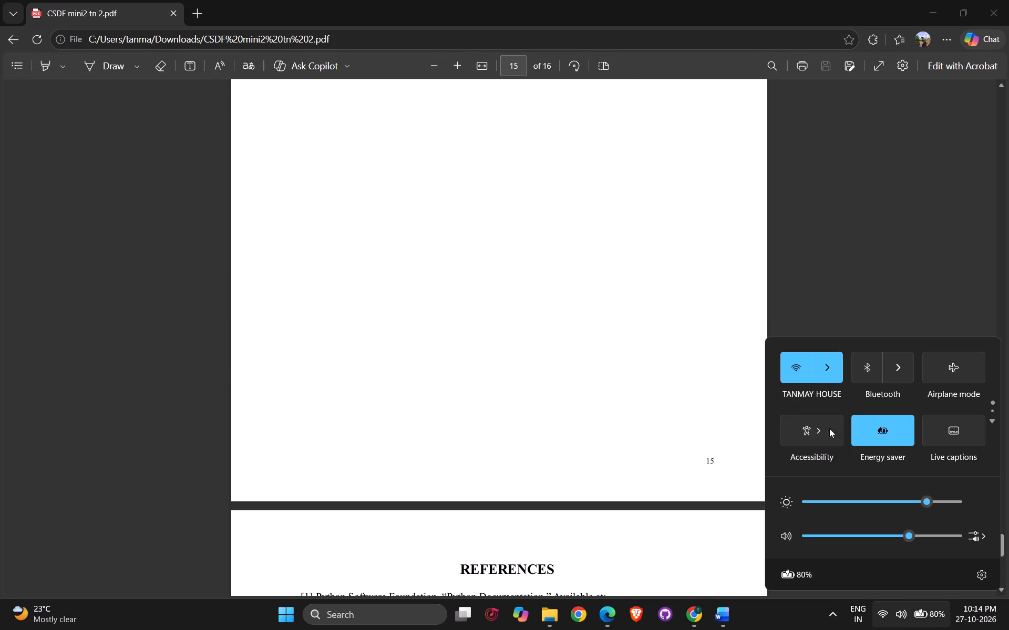
click(825, 371)
click(895, 456)
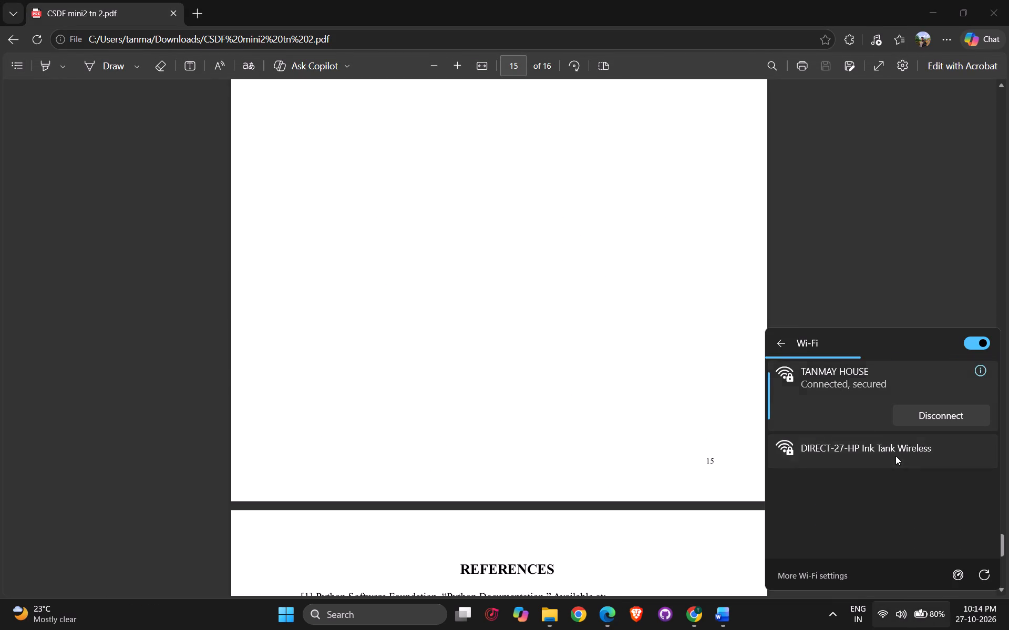
click(960, 474)
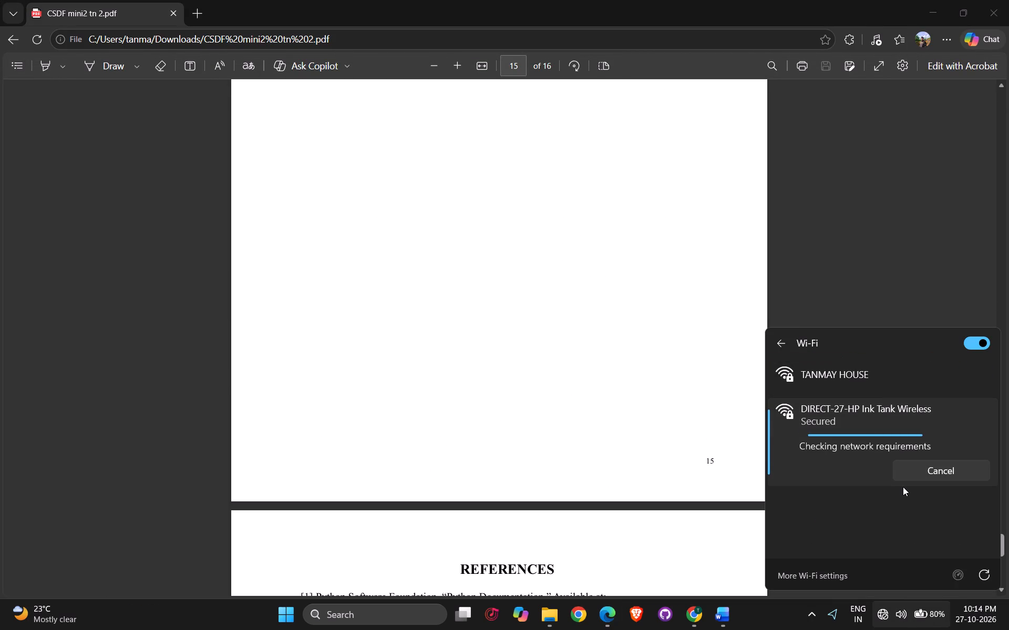
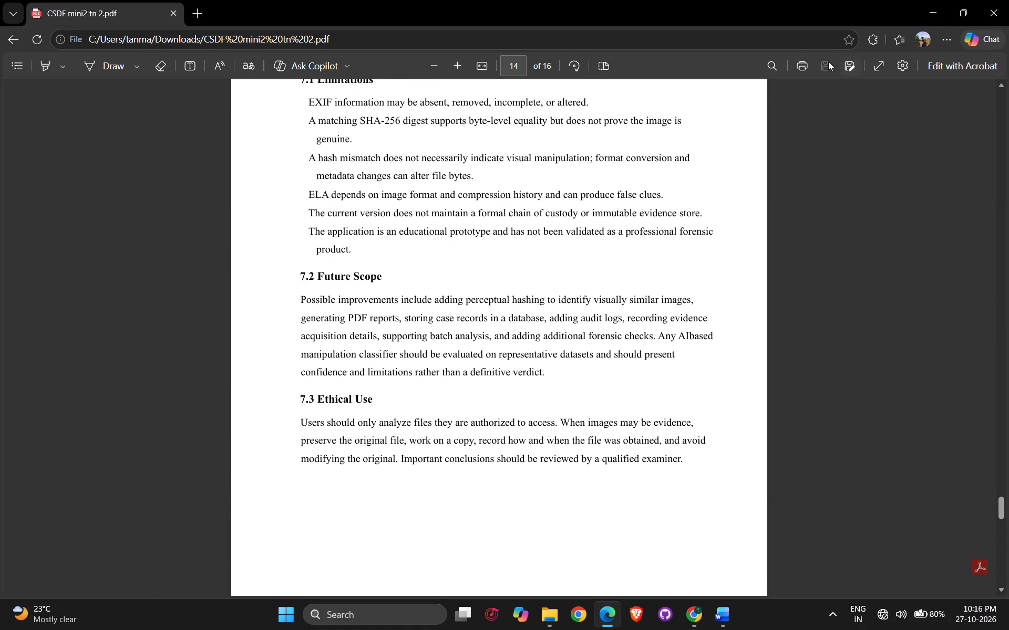
Examine the print settings for the "CSDF mini2 tn 2" PDF, including the additional options, and close the PDF window.
click(798, 61)
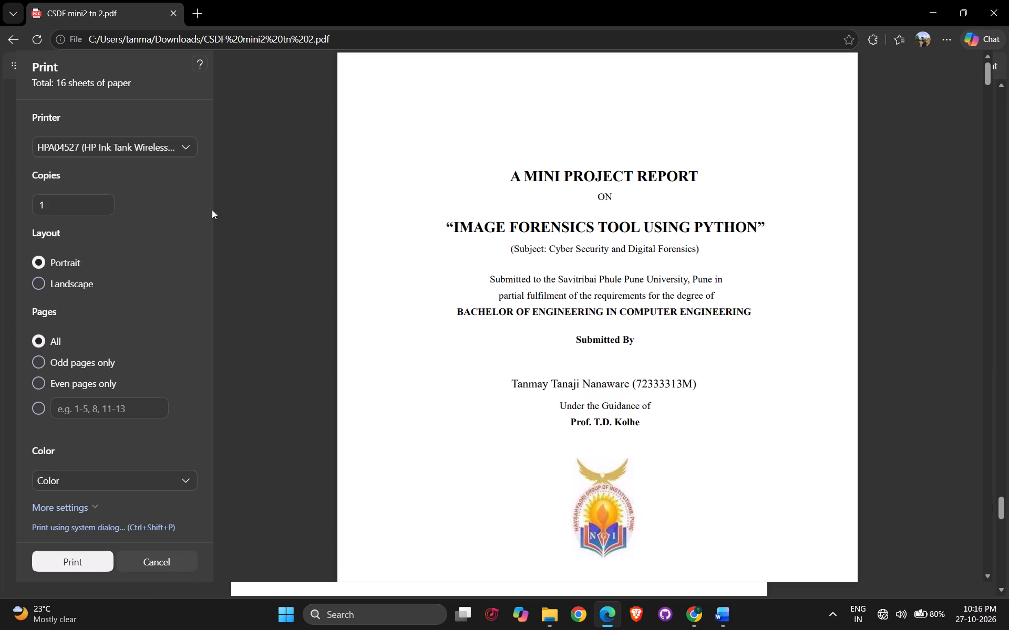
scroll(493, 292, down, 6)
scroll(493, 292, up, 12)
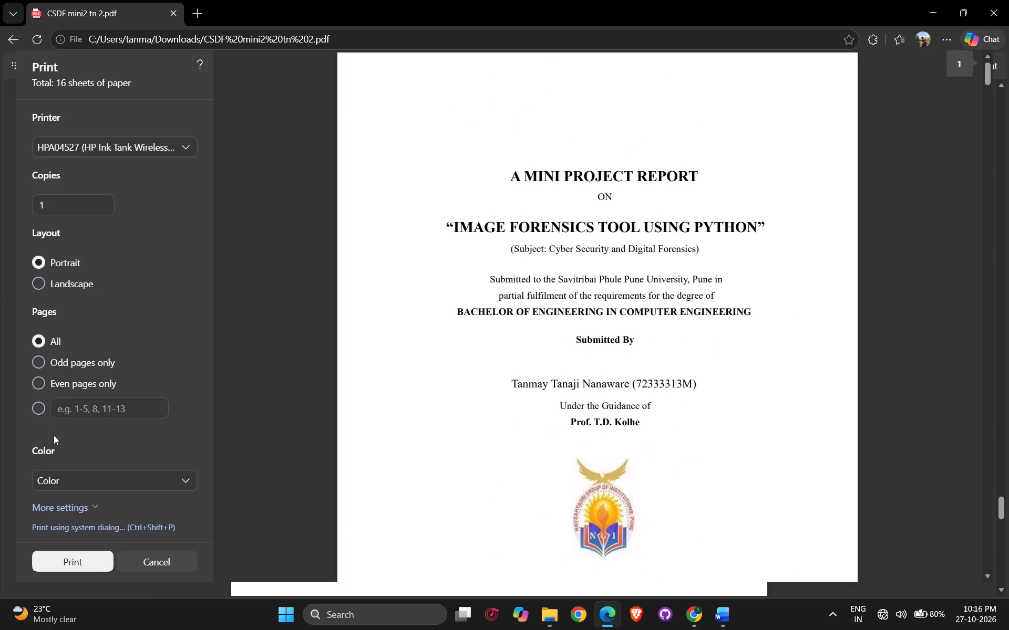
click(76, 509)
scroll(86, 501, down, 4)
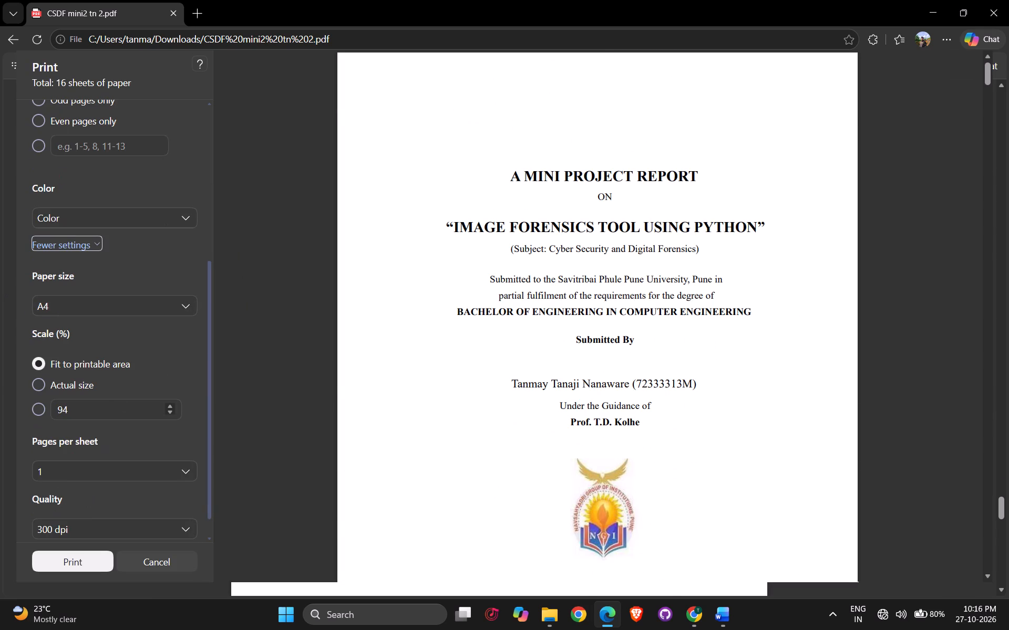
click(992, 17)
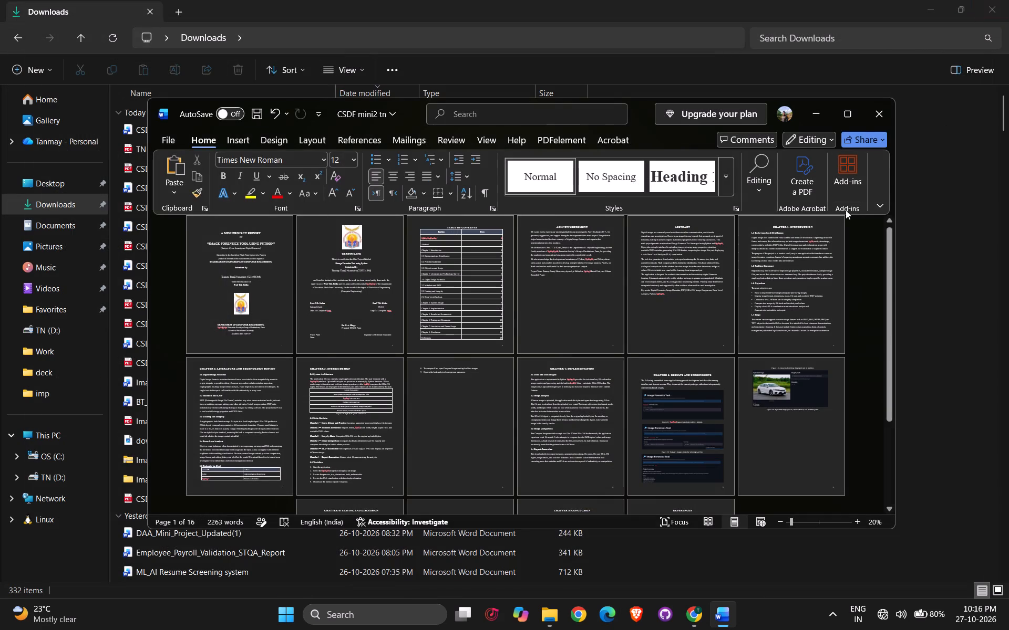
Maximize the report window in Word and look over the layout of all its pages.
click(840, 116)
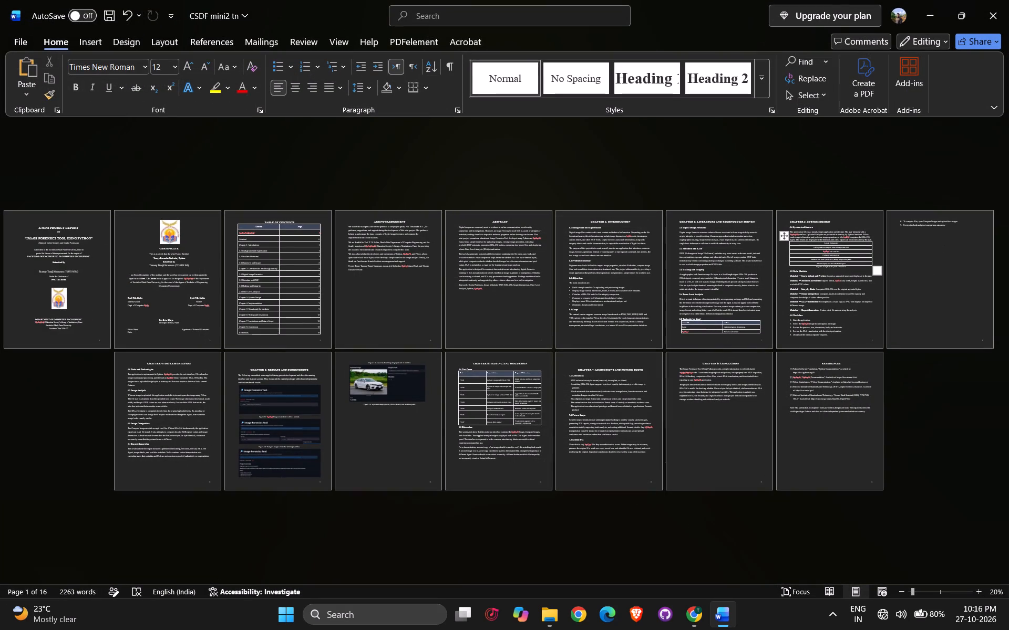
click(746, 187)
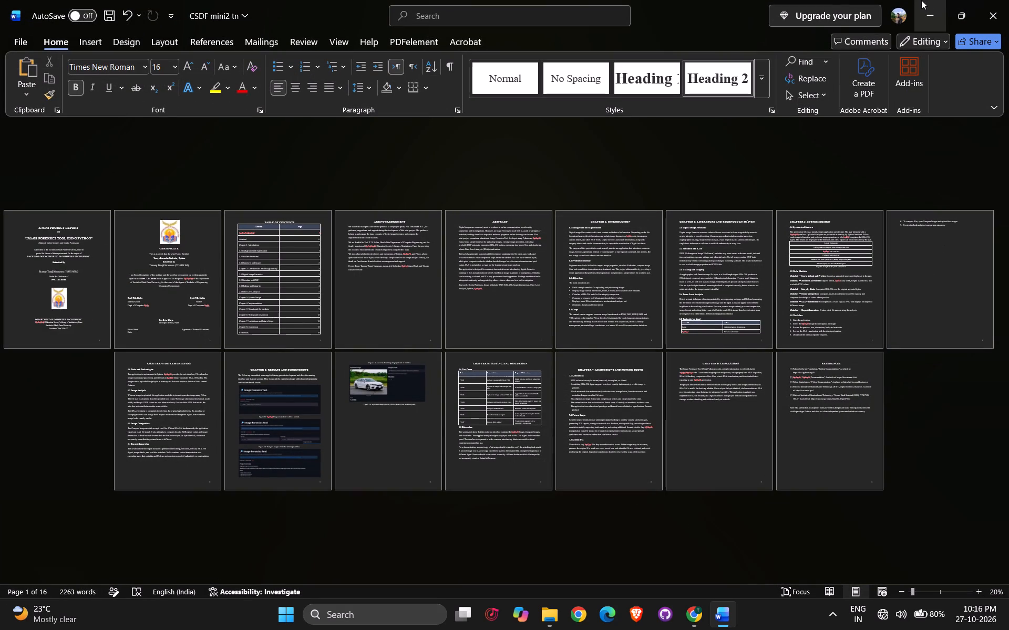
Switch to the Chrome window showing the Gaussian function search.
click(688, 608)
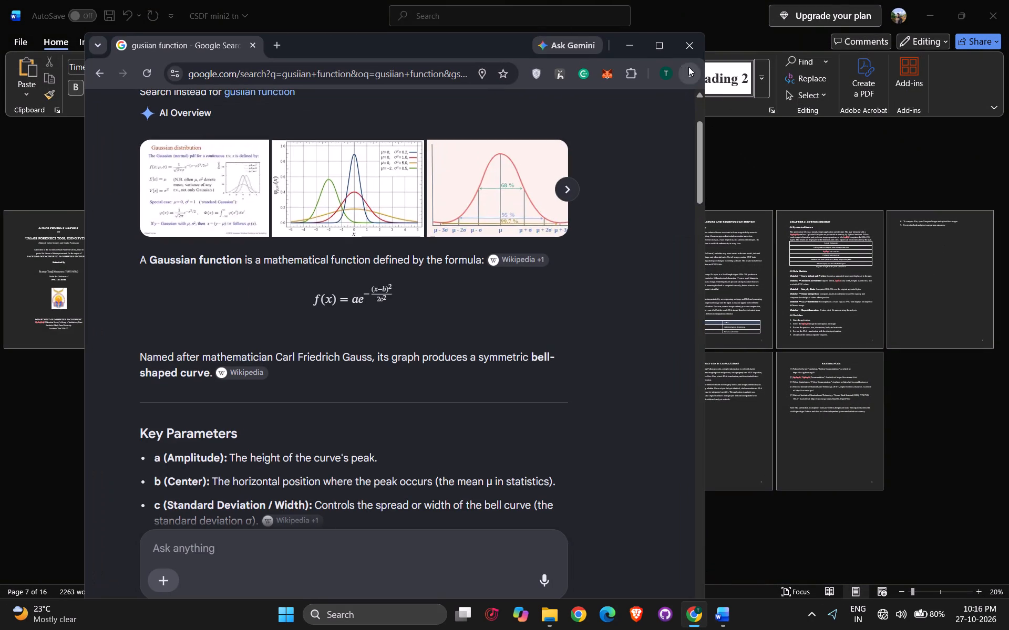
Minimise the browser window and close the CSDF mini2 tn report in Word, saving its changes to the Downloads folder.
click(634, 44)
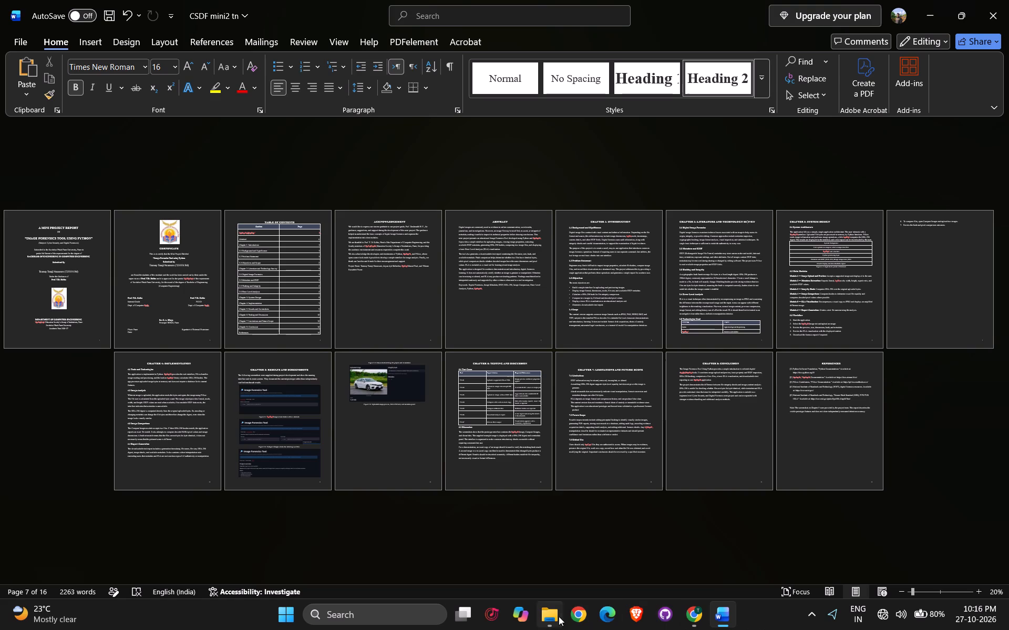
click(1008, 0)
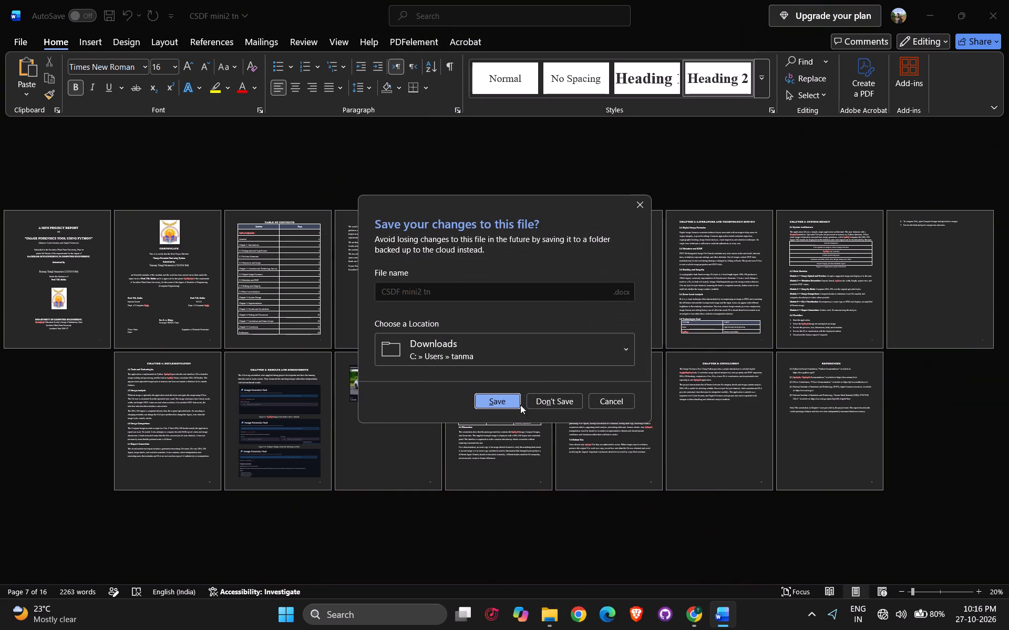
click(516, 404)
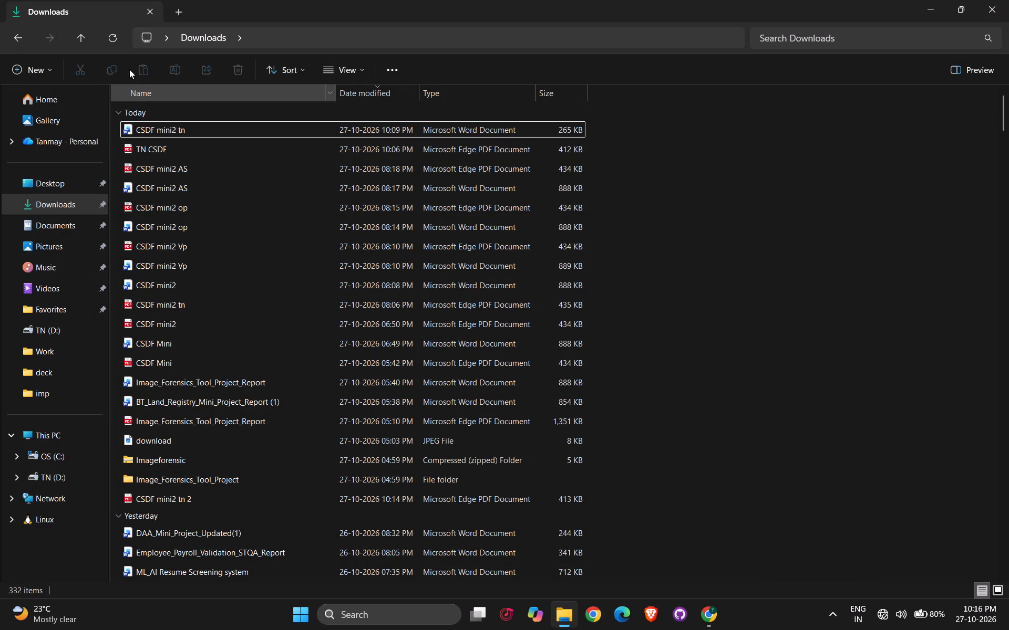
Refresh the Downloads folder and open the newly exported PDF "CSDF mini2 tn 2".
click(119, 46)
click(112, 44)
double_click(168, 149)
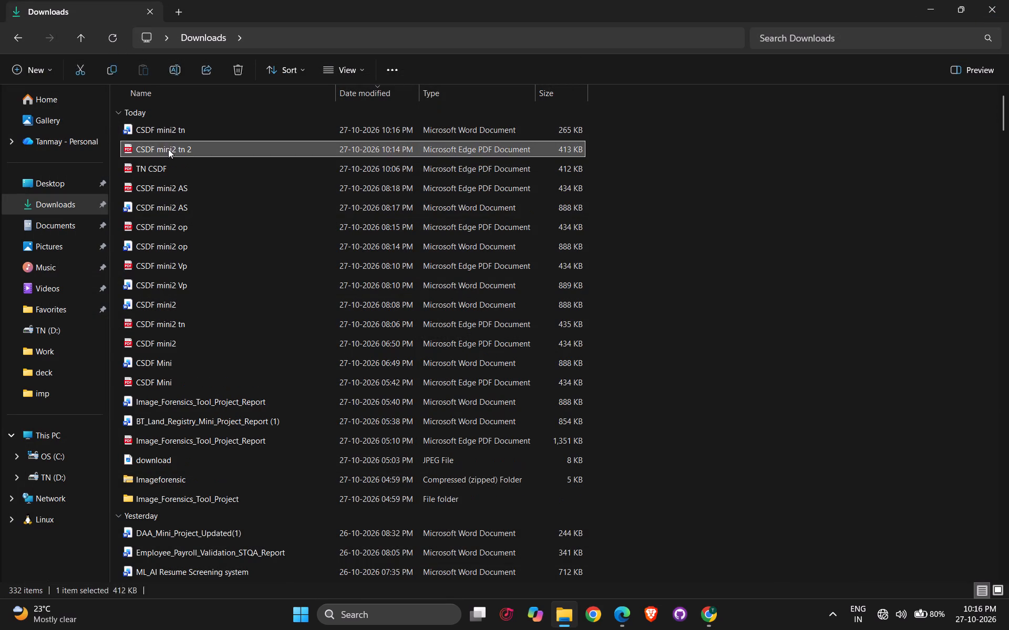
Look back through the PDF's pages from chapter 6 towards chapter 3 to examine the exported layout.
scroll(494, 248, up, 10)
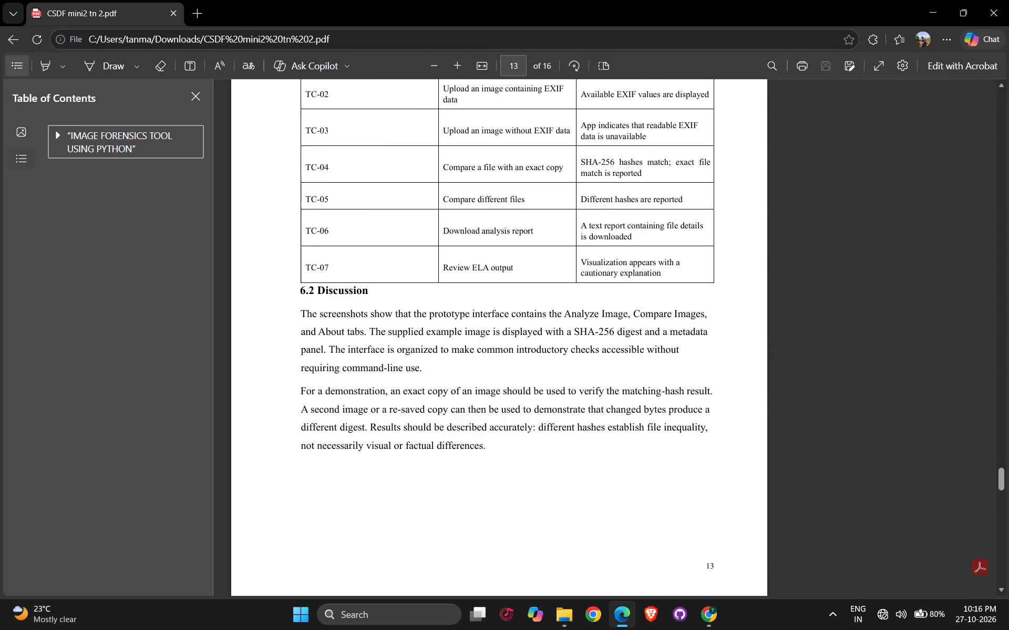
scroll(526, 278, up, 3)
scroll(526, 278, up, 20)
scroll(526, 278, up, 1)
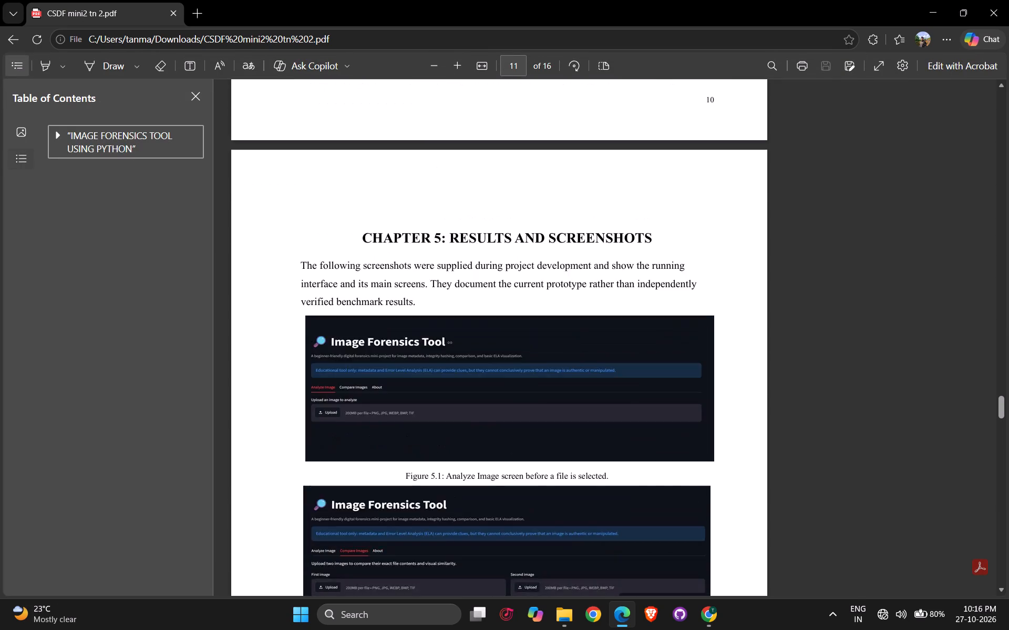
scroll(526, 278, up, 13)
scroll(526, 278, up, 15)
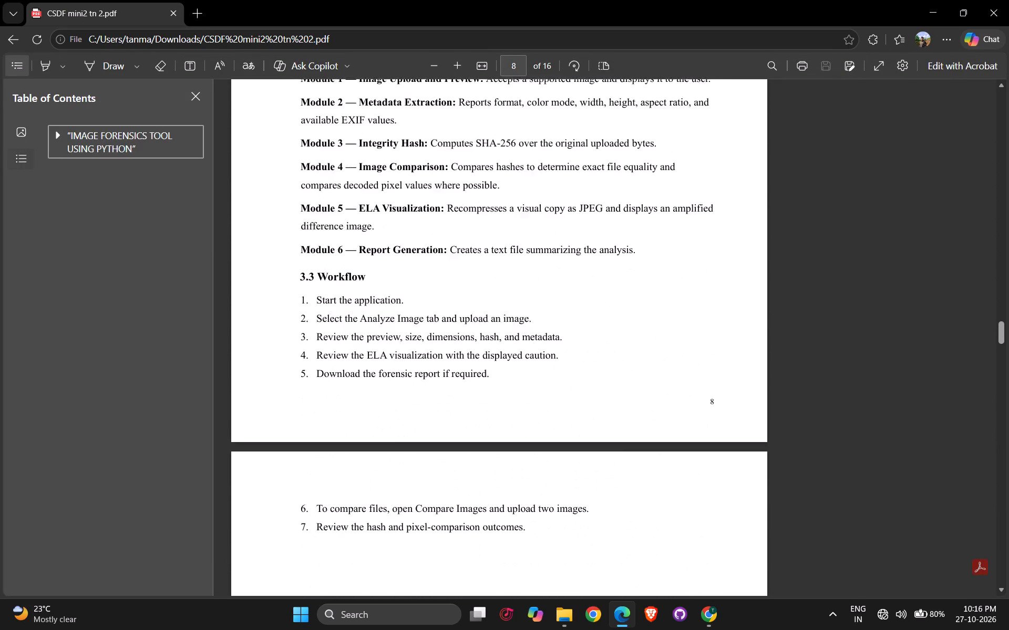
scroll(526, 278, up, 6)
Open the print settings for the PDF, check the preview, and restrict the printed pages to the custom range 3 - 16.
click(813, 67)
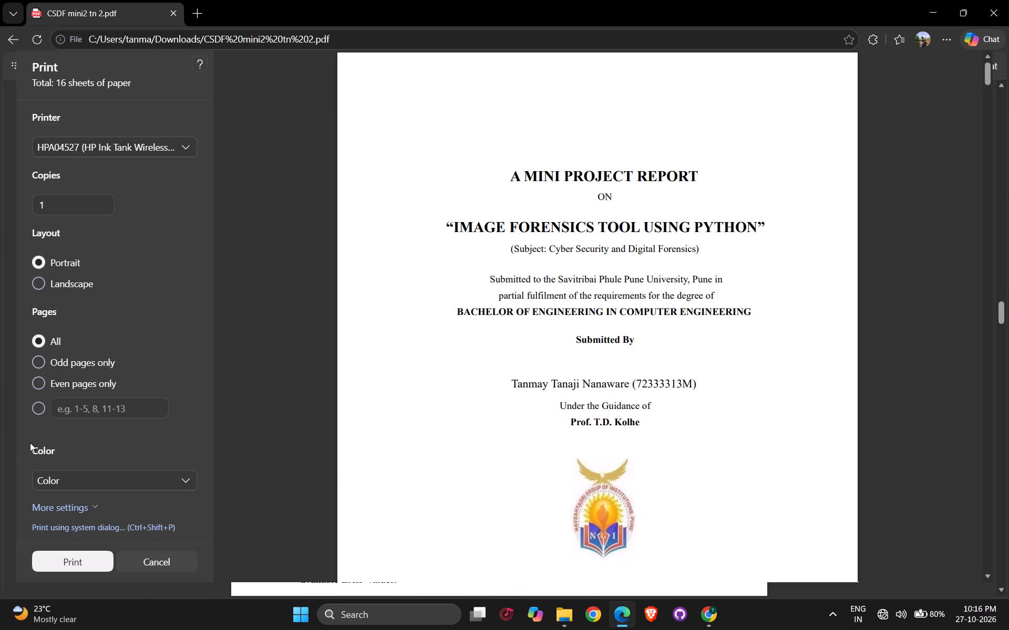
scroll(529, 270, down, 1)
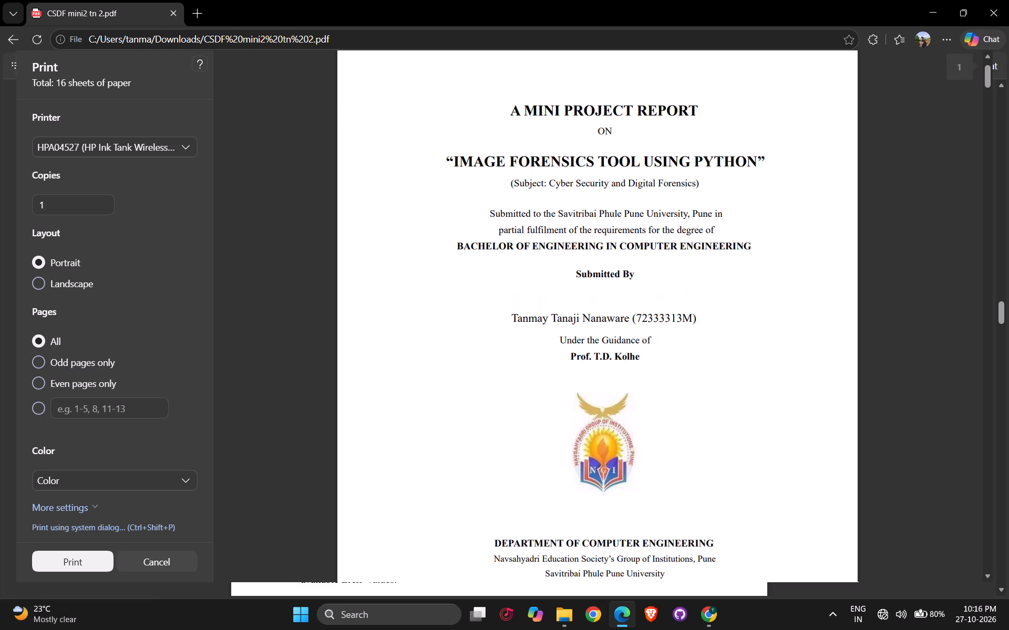
scroll(529, 270, up, 2)
scroll(526, 279, down, 6)
scroll(526, 279, up, 8)
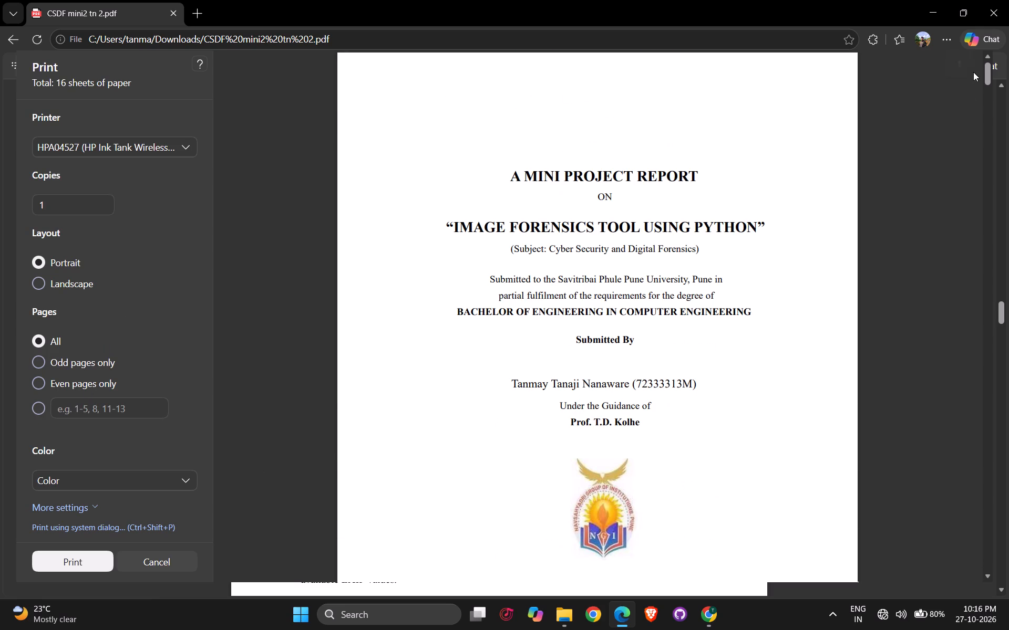
drag(991, 70, 970, 268)
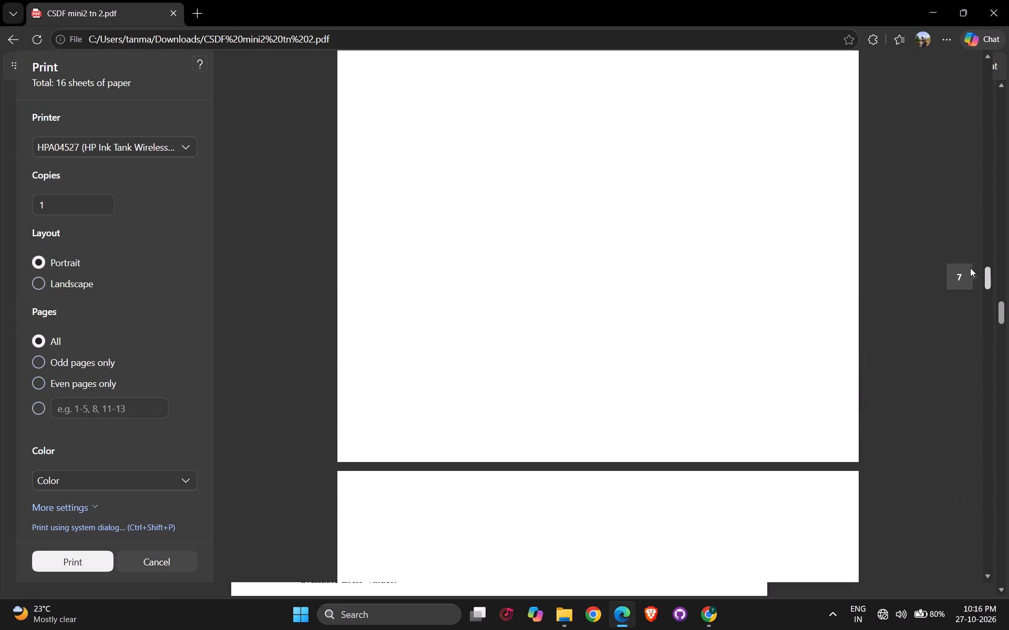
drag(970, 268, 936, 139)
click(39, 411)
click(102, 412)
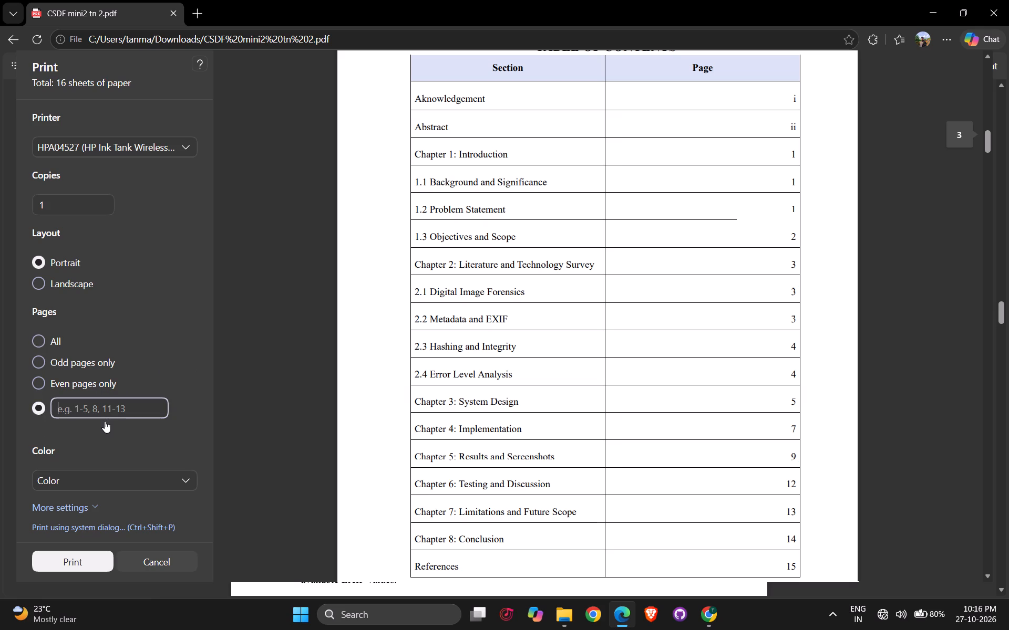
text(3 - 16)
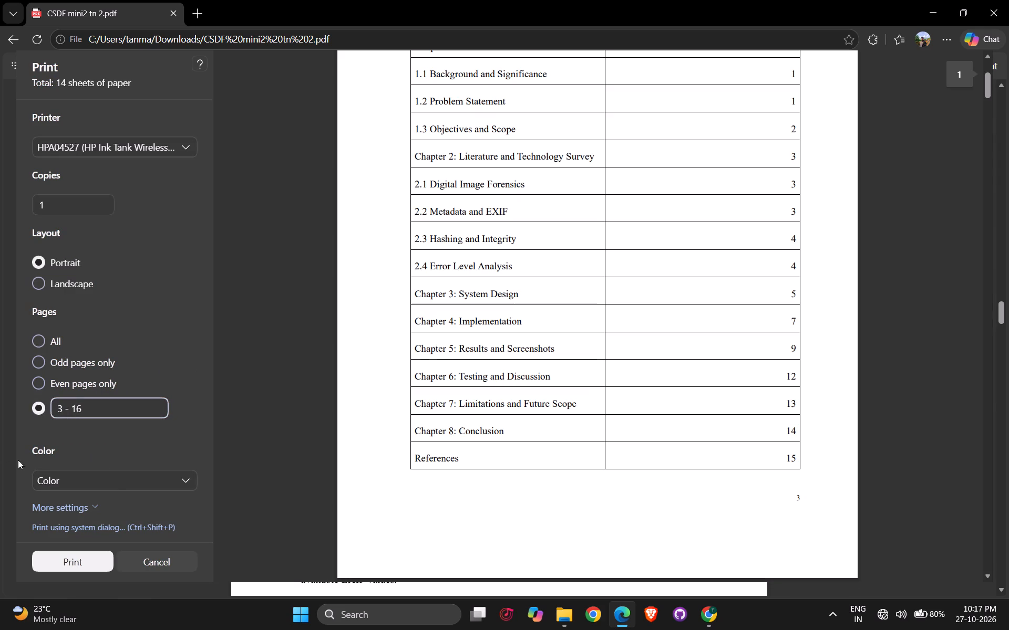
Set the print colour to Black and white.
click(113, 476)
click(99, 527)
Expand the additional print settings to reach the paper size and scale options.
scroll(105, 487, down, 1)
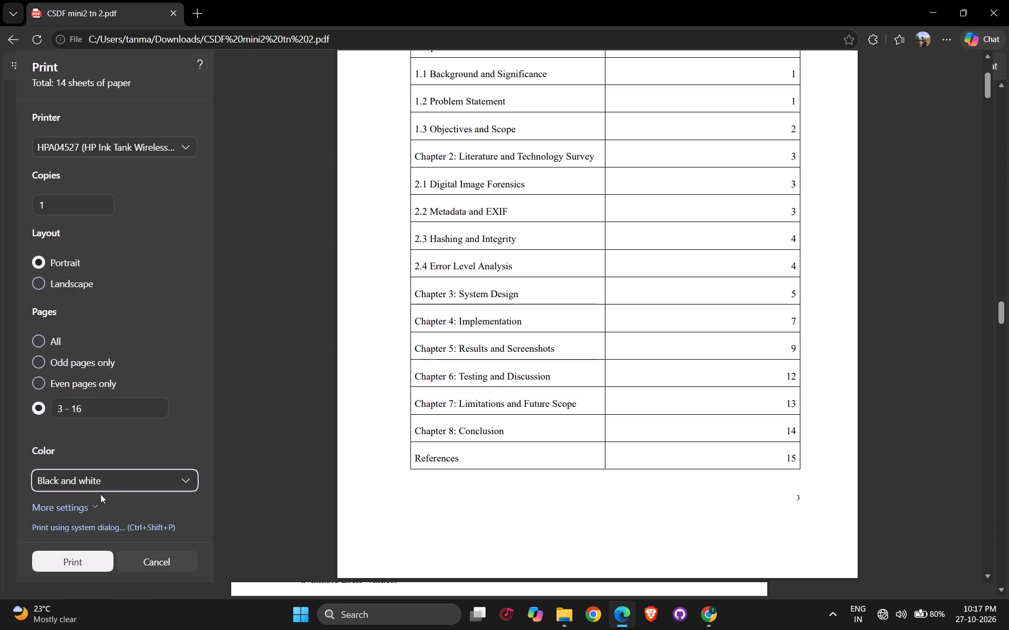
click(91, 507)
scroll(100, 491, down, 5)
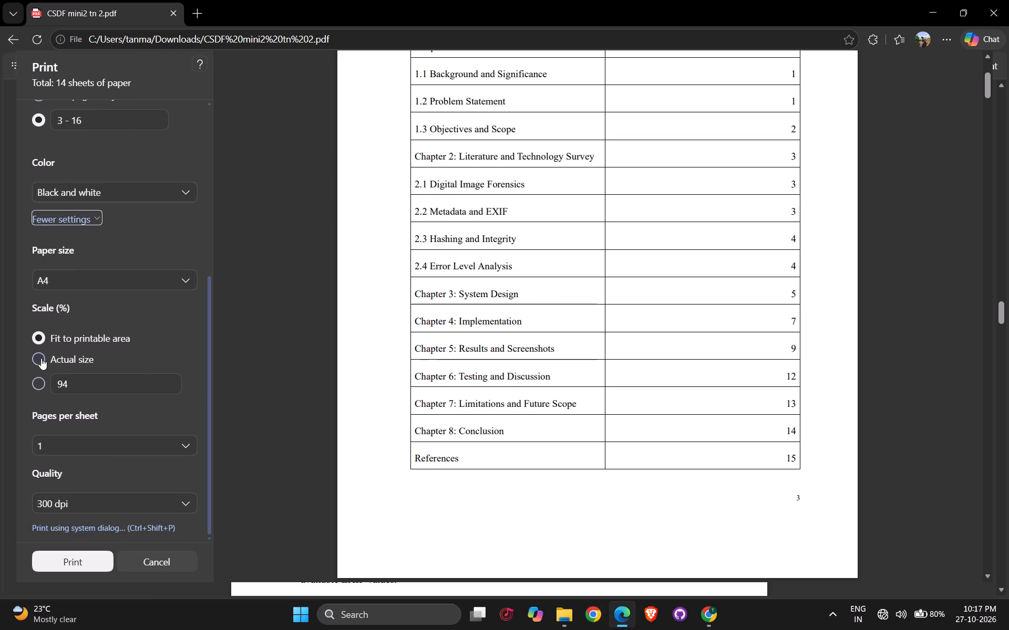
Print pages 3-16 of the PDF in black and white on A4, fitted to the printable area with one page per sheet.
click(41, 358)
click(44, 343)
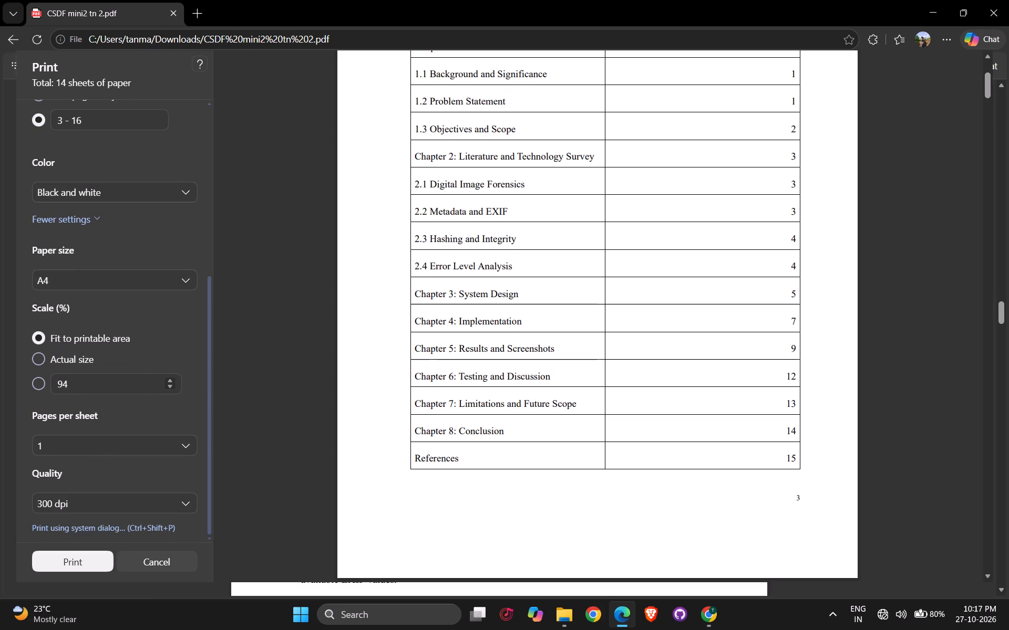
double_click(91, 451)
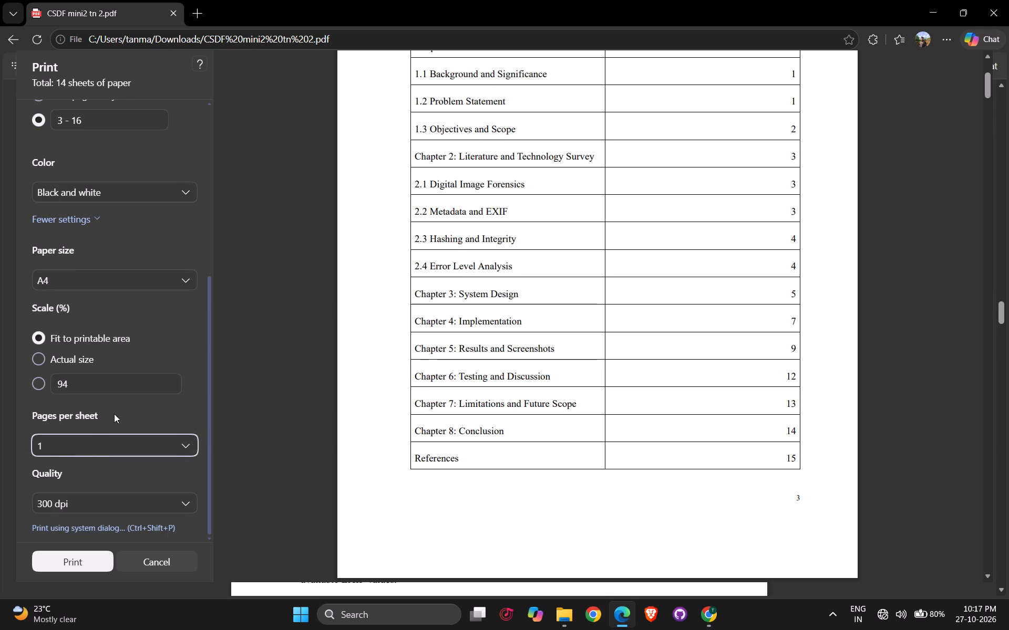
scroll(133, 349, up, 6)
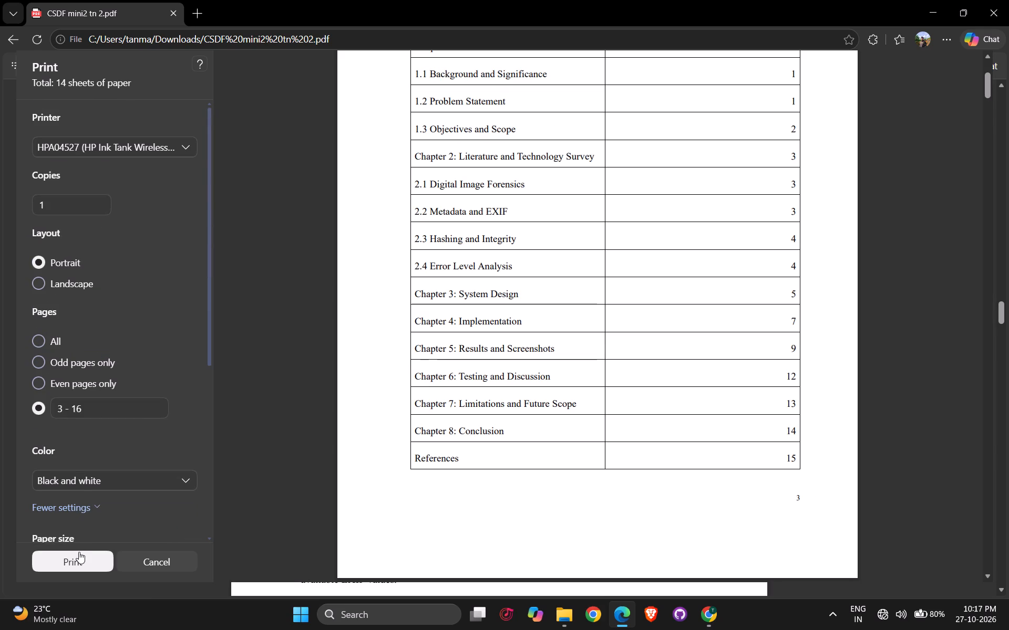
scroll(101, 501, down, 1)
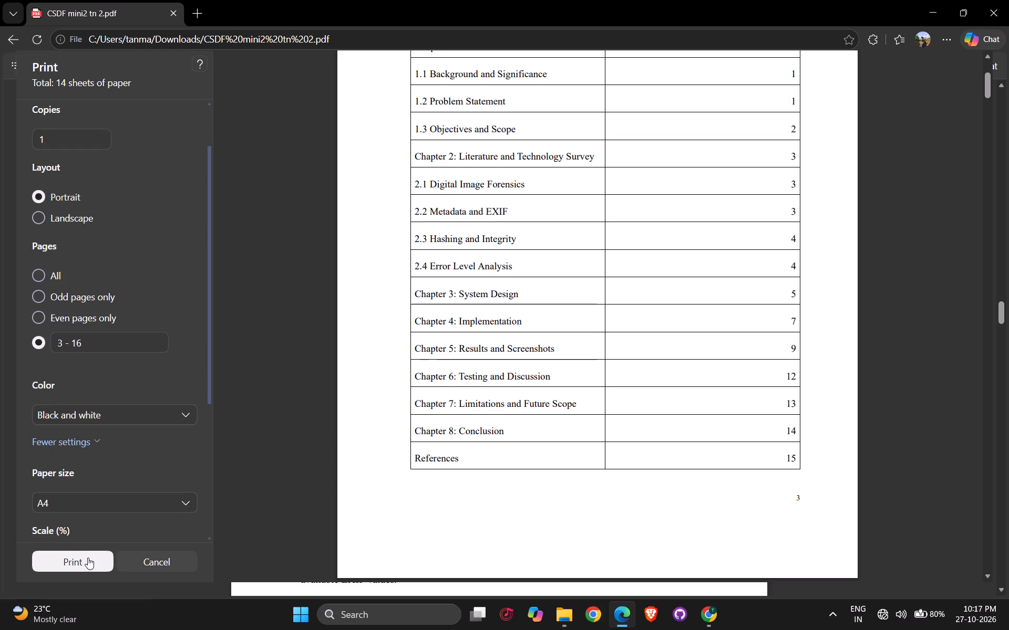
click(88, 558)
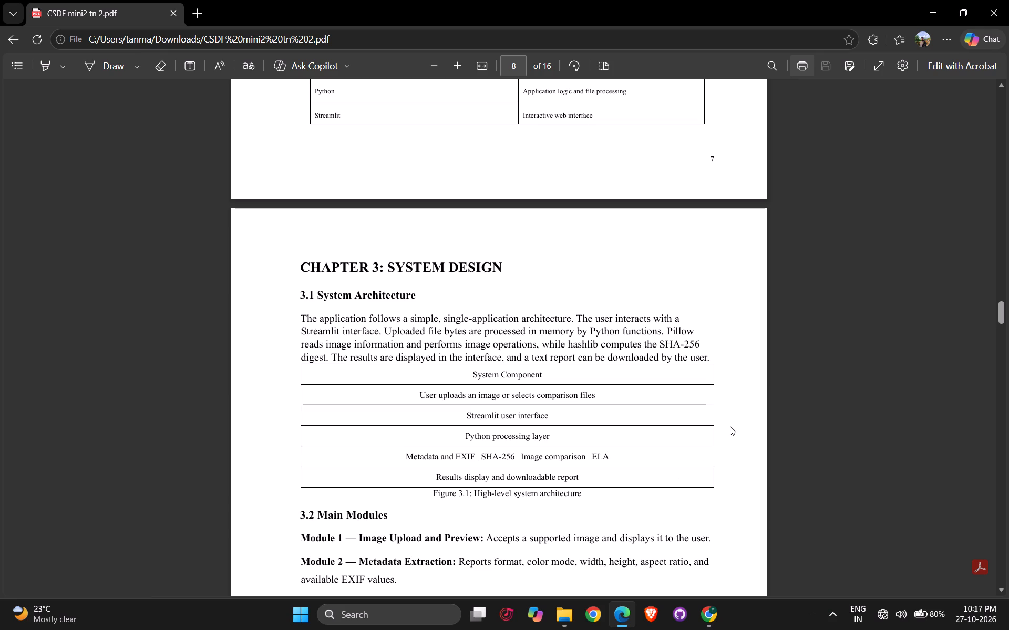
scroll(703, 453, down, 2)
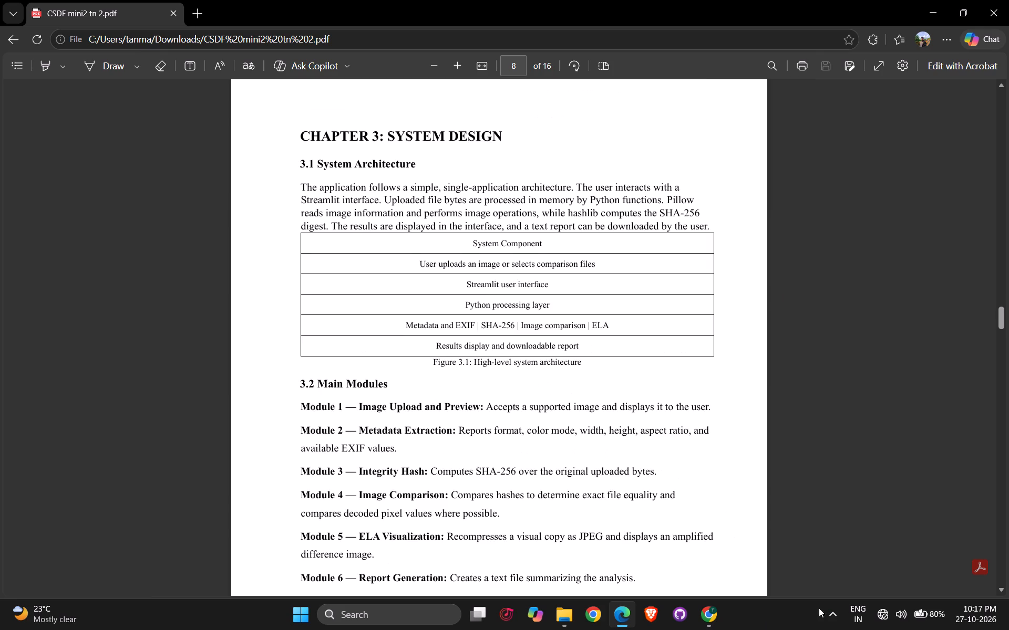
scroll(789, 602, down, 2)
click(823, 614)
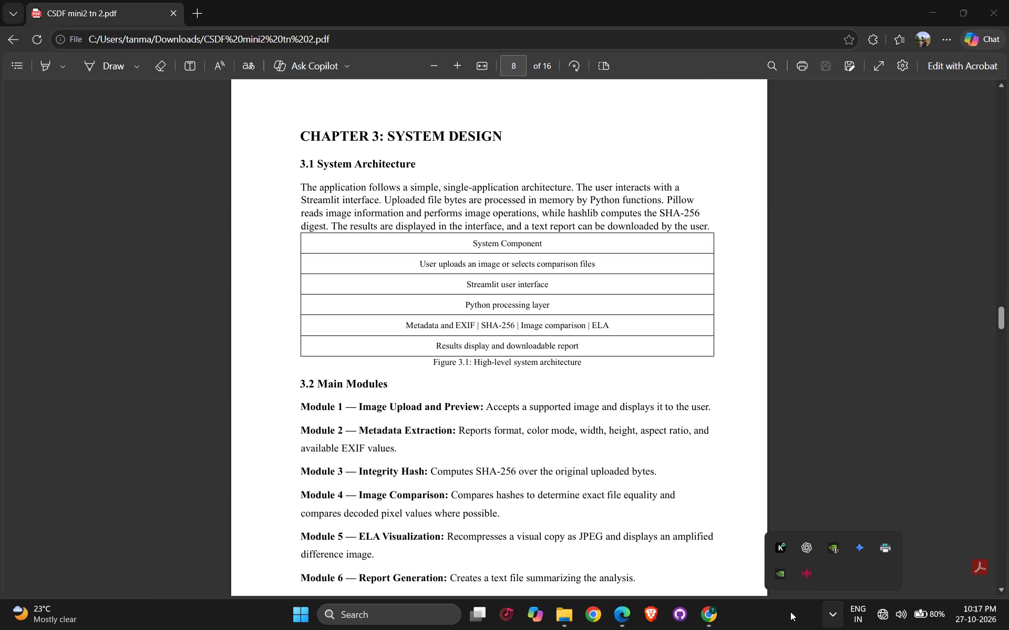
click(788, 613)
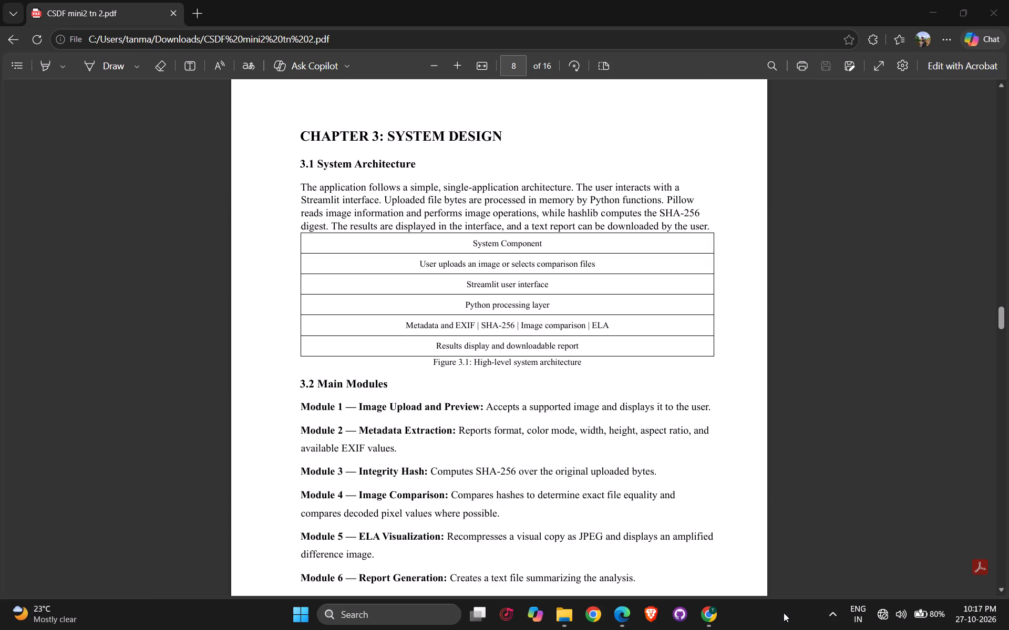
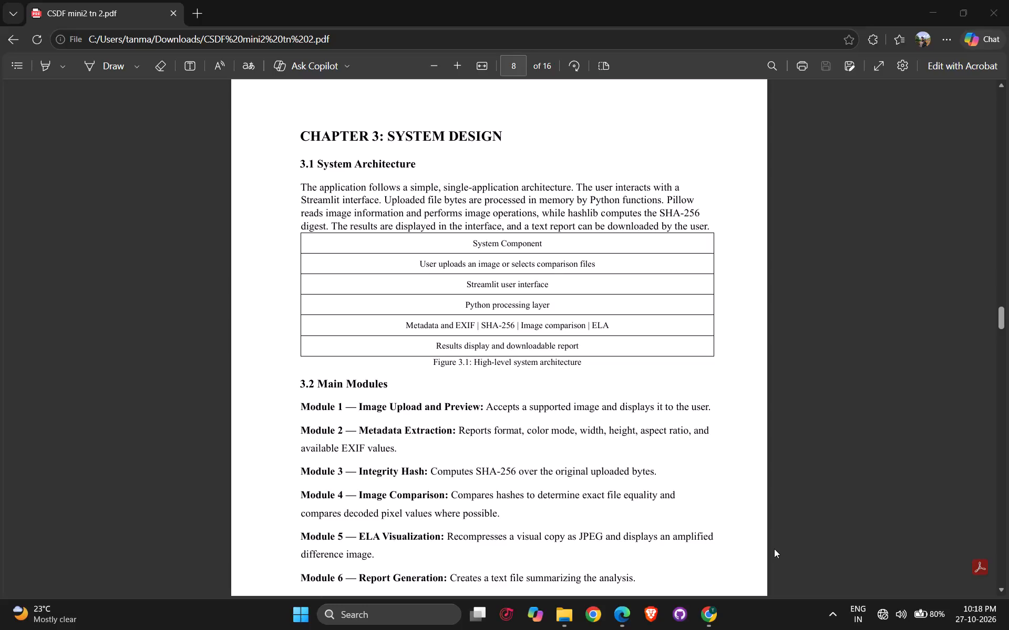
Set up a print job for only pages 1-2 of the PDF in color and check both pages in the preview.
click(798, 68)
click(38, 403)
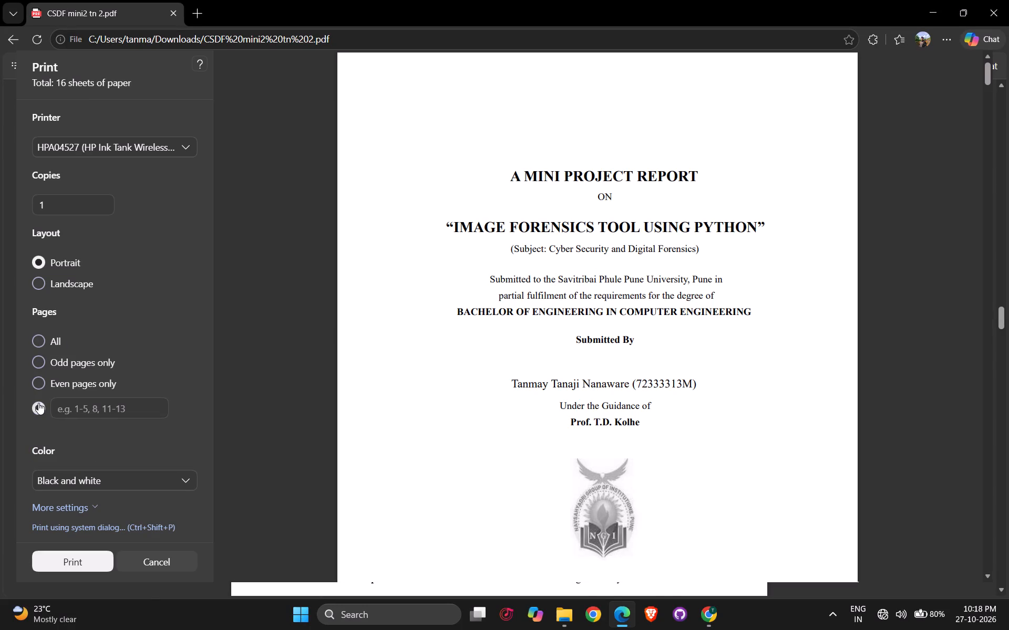
click(80, 409)
key(1)
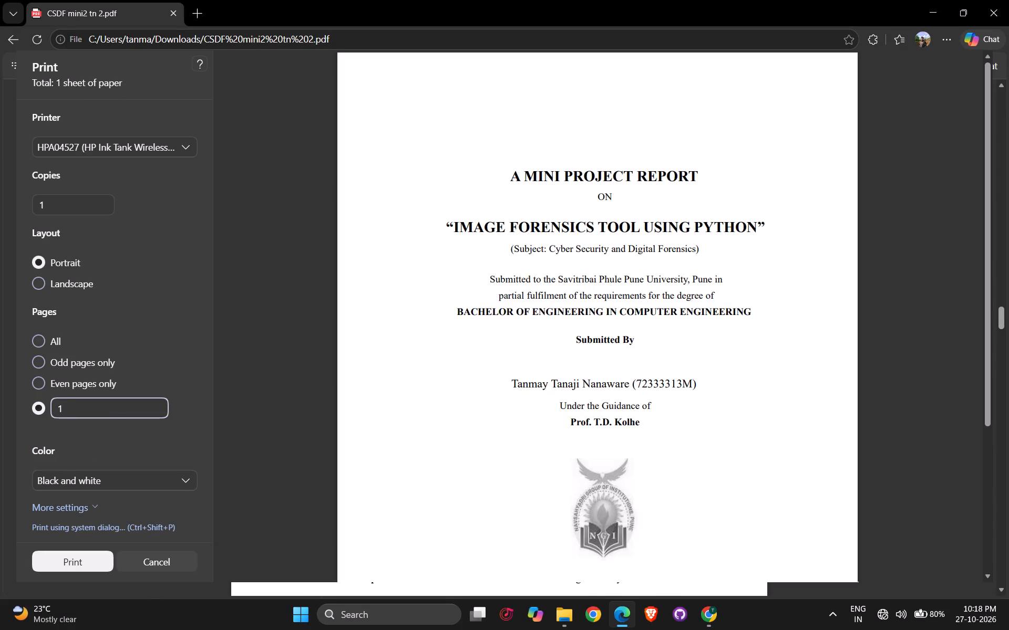
text(-2)
click(90, 476)
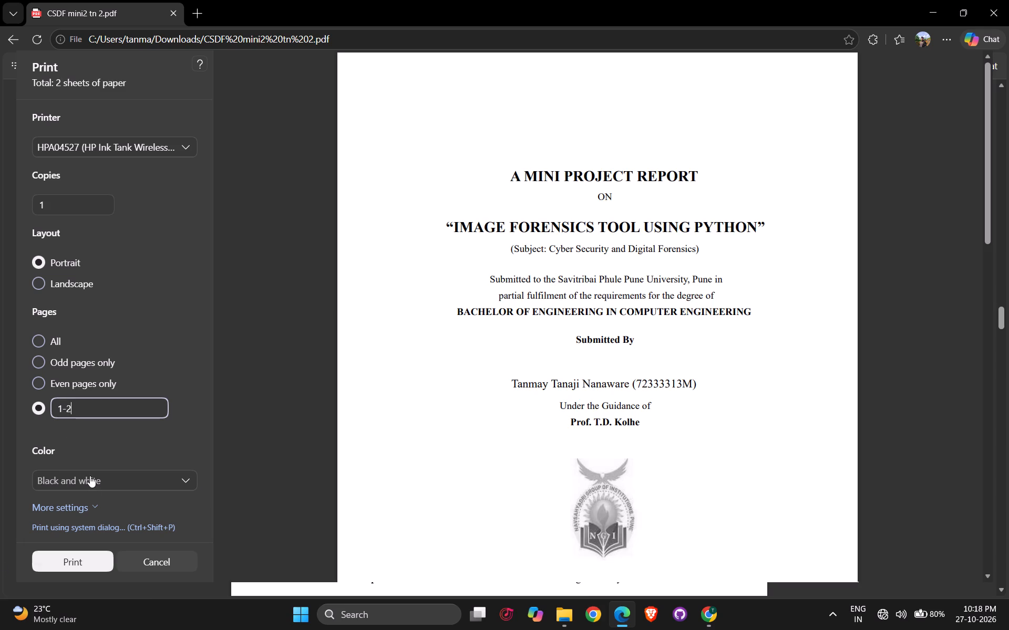
click(89, 500)
scroll(608, 487, down, 7)
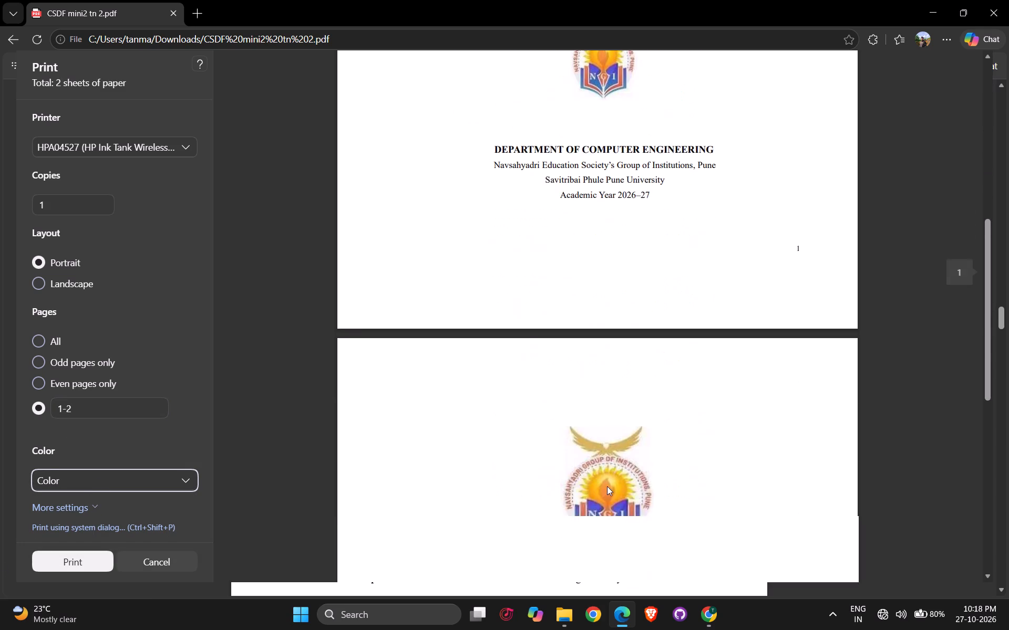
scroll(607, 486, down, 8)
scroll(607, 486, up, 1)
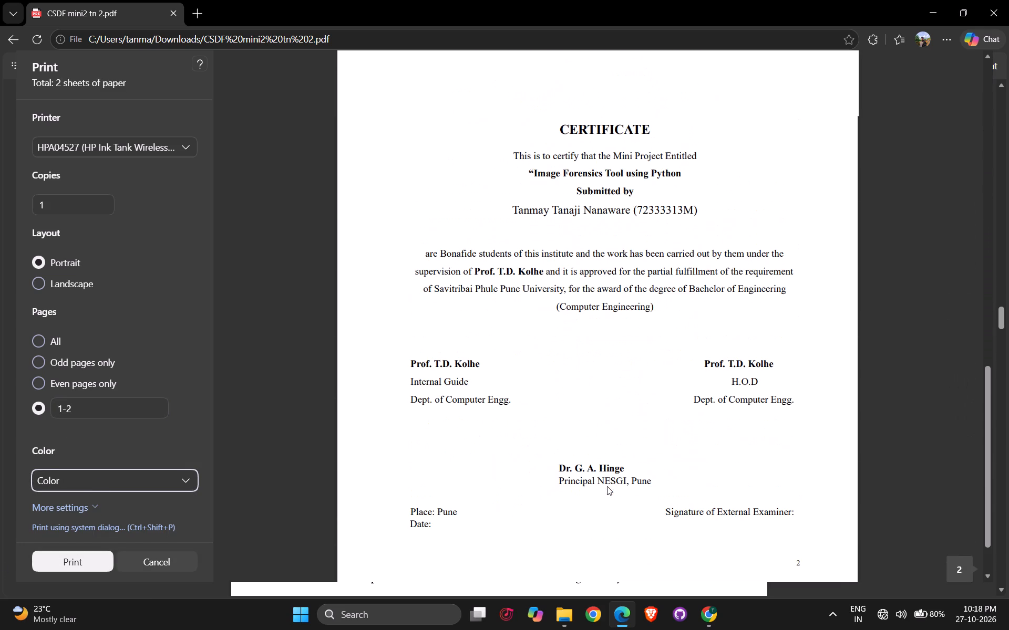
scroll(604, 476, up, 1)
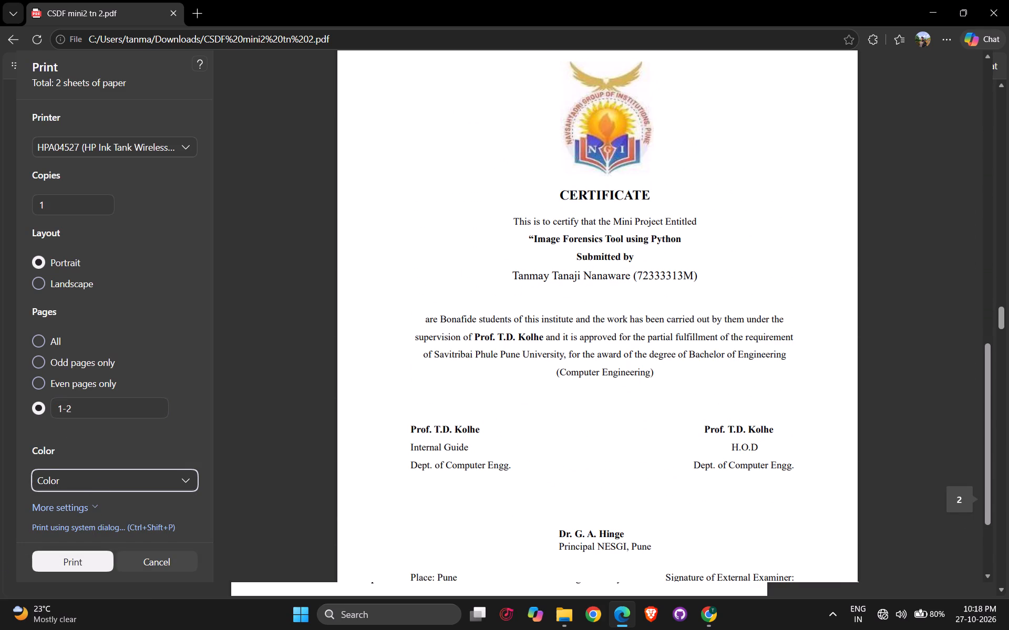
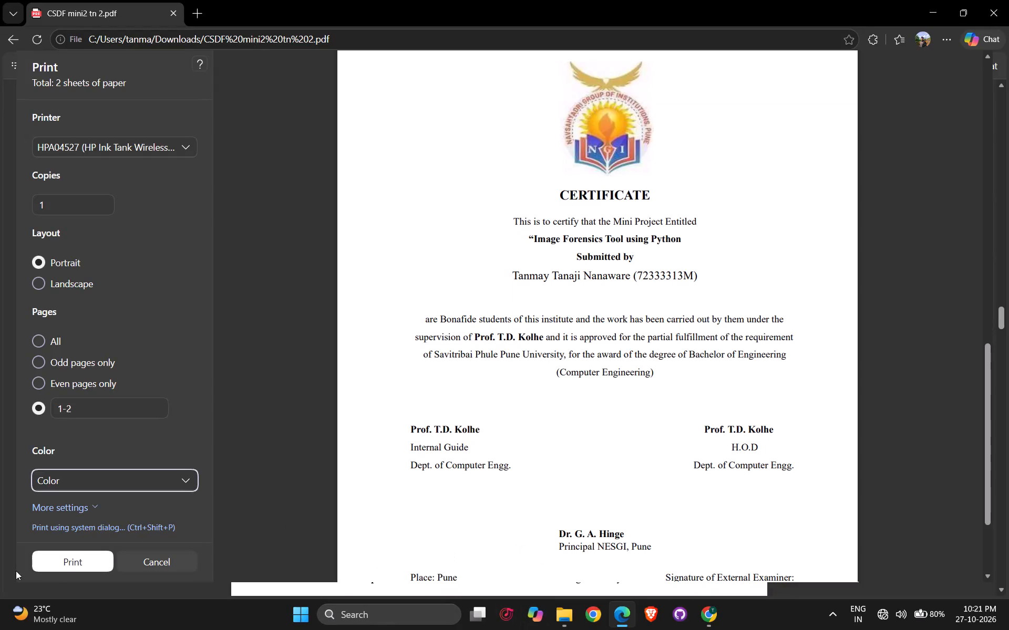
Send the color print job for pages 1-2 of the CSDF mini2 tn 2 PDF and put the browser window away.
click(63, 566)
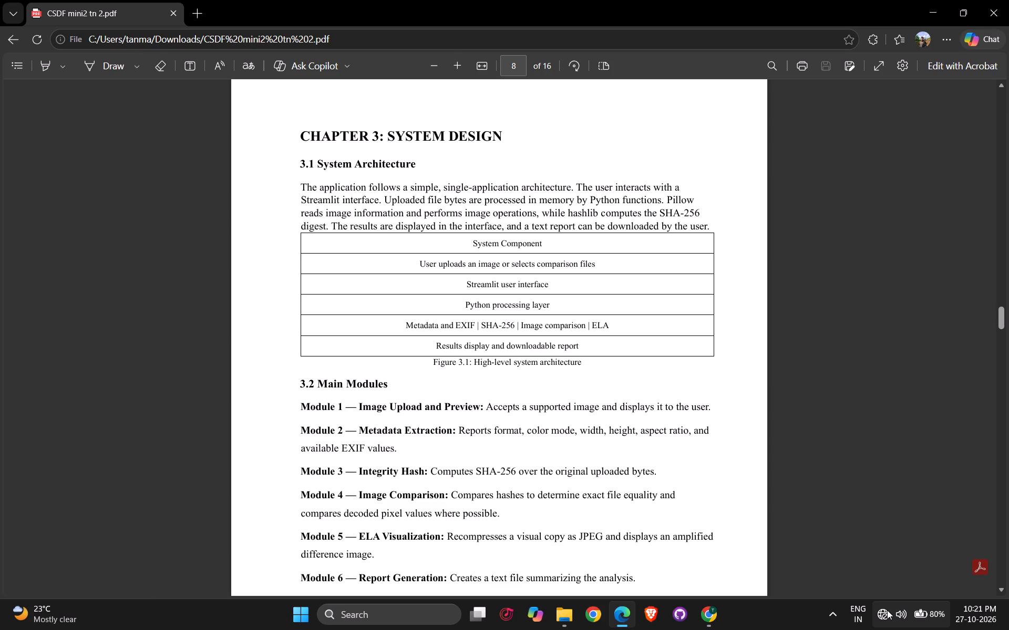
click(930, 4)
Open the DAA_Mini_Project_Updated(1) PDF from Downloads, look through its opening pages, and close it.
click(106, 41)
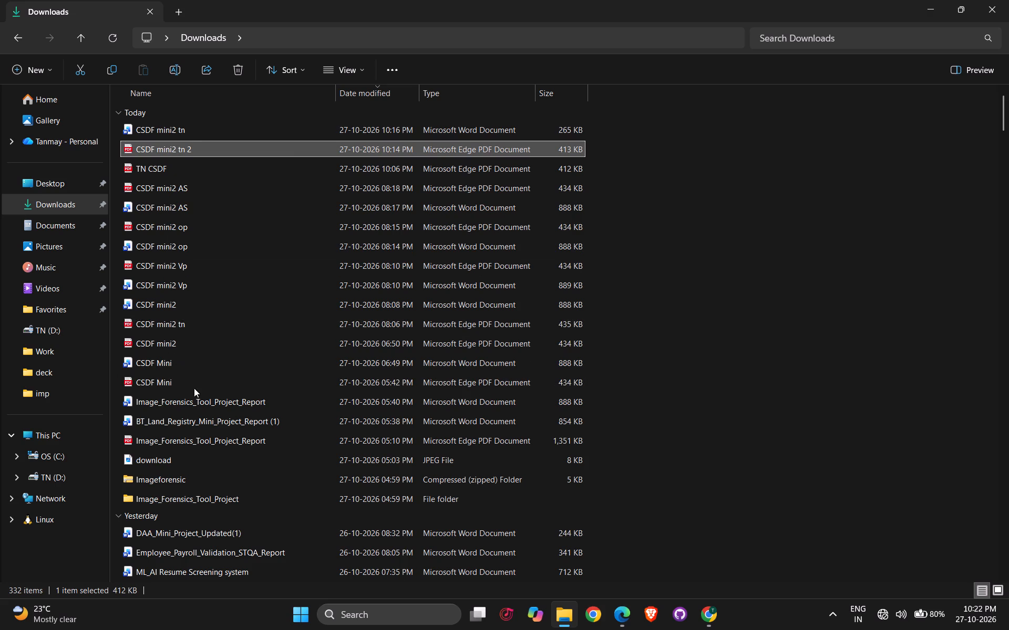
scroll(207, 428, down, 4)
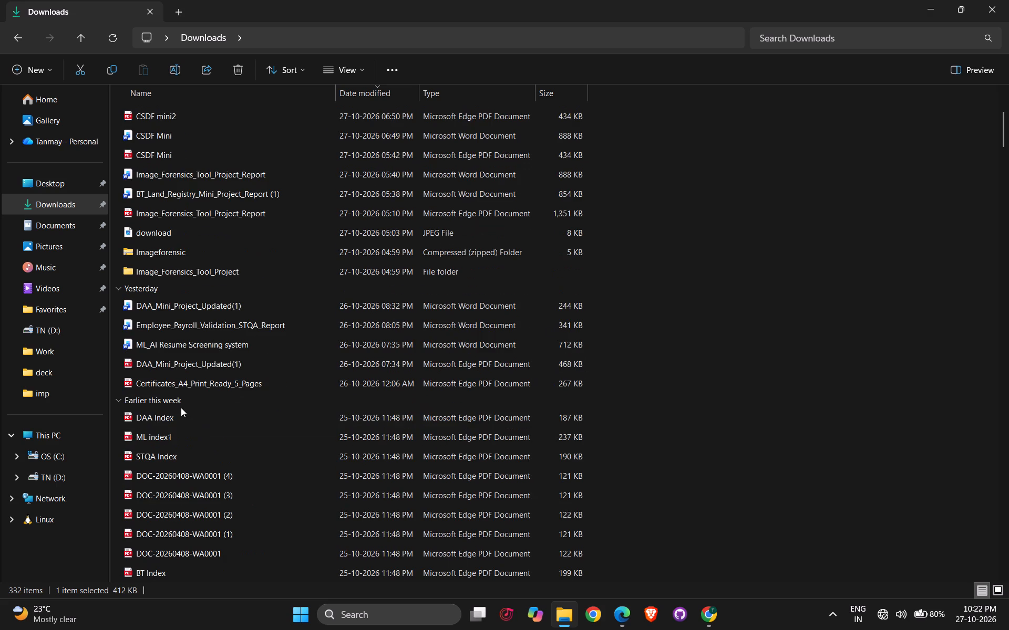
double_click(195, 367)
scroll(447, 302, up, 5)
scroll(447, 302, down, 15)
scroll(447, 302, down, 8)
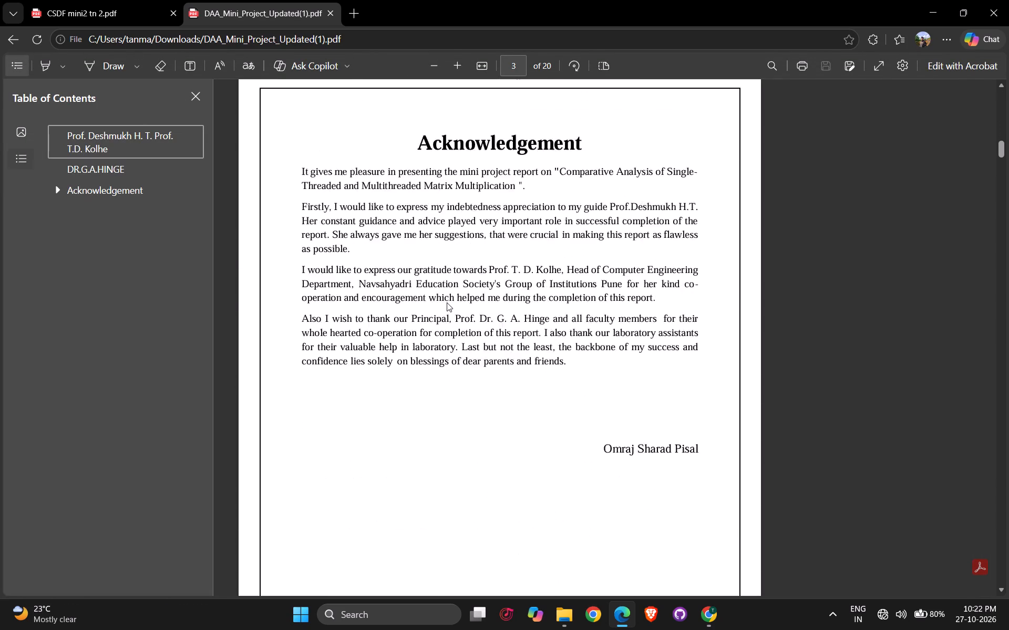
scroll(447, 302, up, 8)
scroll(447, 302, down, 20)
scroll(447, 302, down, 5)
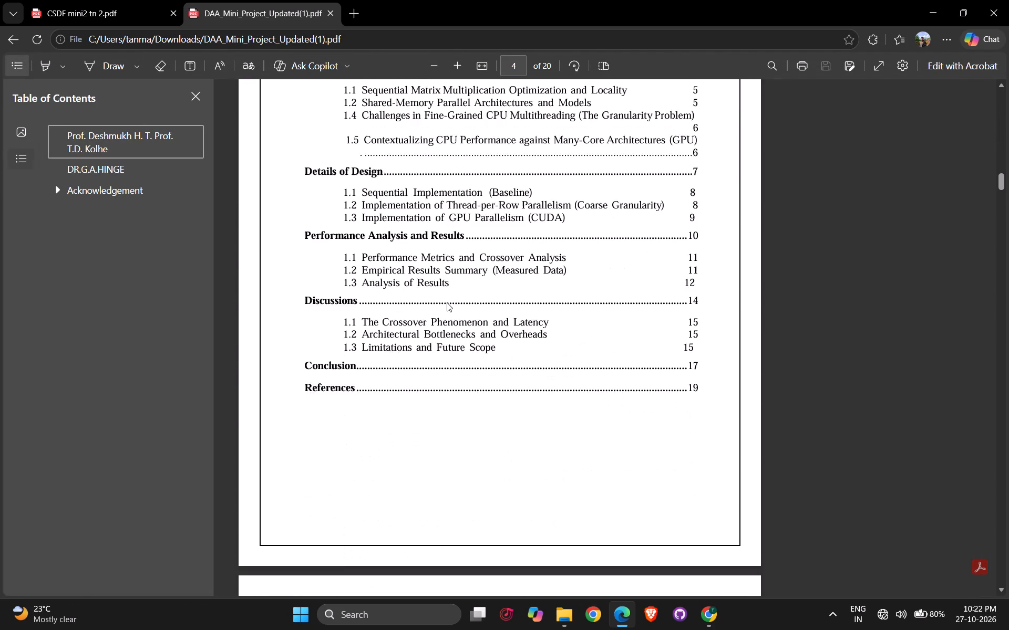
scroll(447, 302, down, 7)
scroll(447, 302, up, 4)
scroll(447, 302, down, 12)
scroll(447, 302, up, 7)
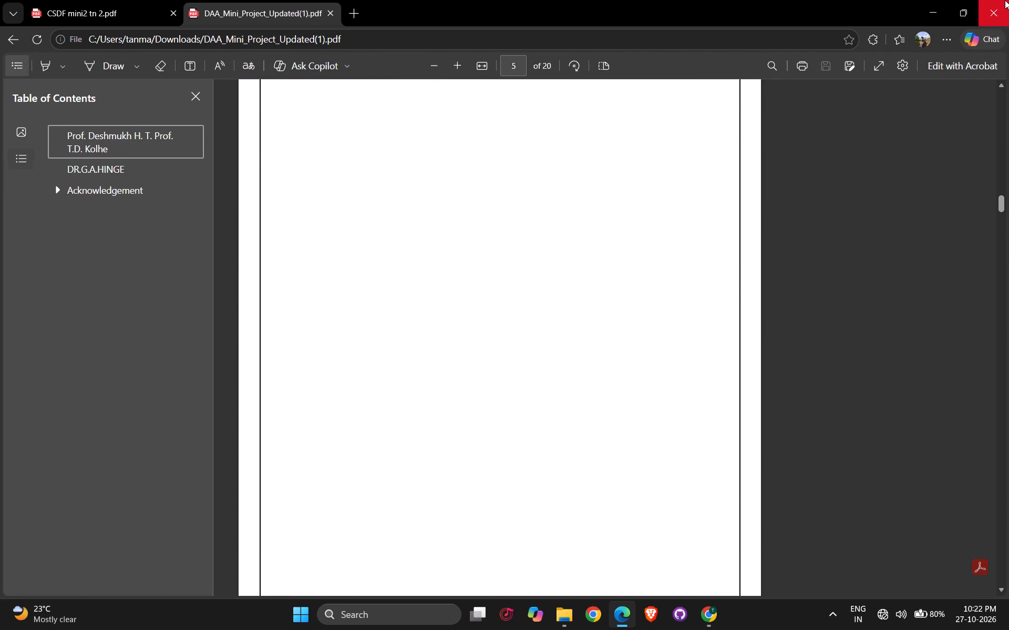
click(1005, 0)
Open the DAA_Mini_Project_Updated(1) Word document from Downloads.
double_click(156, 306)
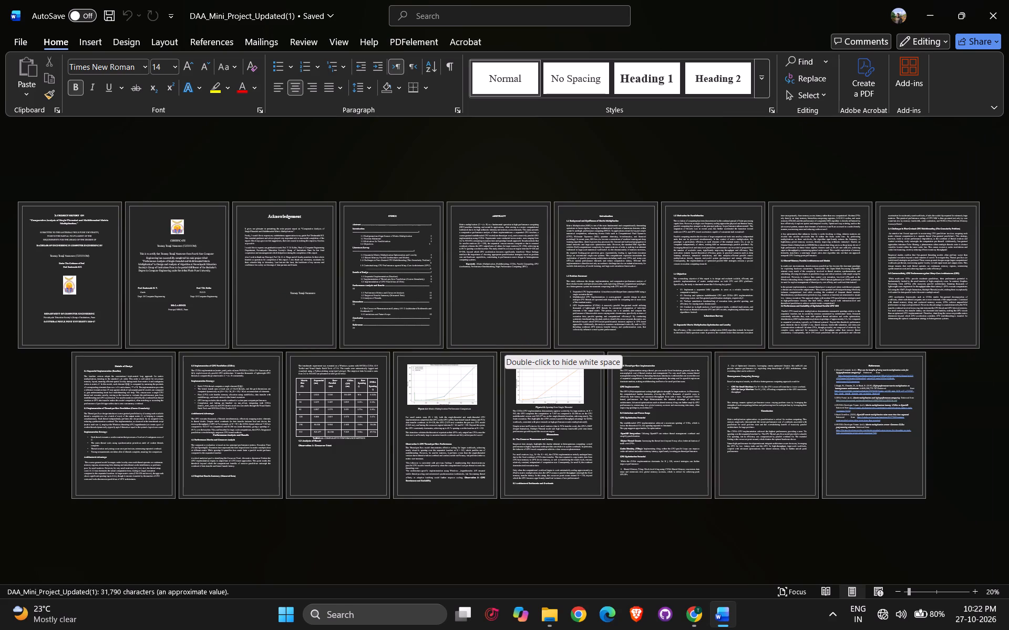
Look through the DAA mini project report from the cover page through the certificate, index and chapters.
ctrl+scroll(509, 350, up, 6)
scroll(541, 368, down, 4)
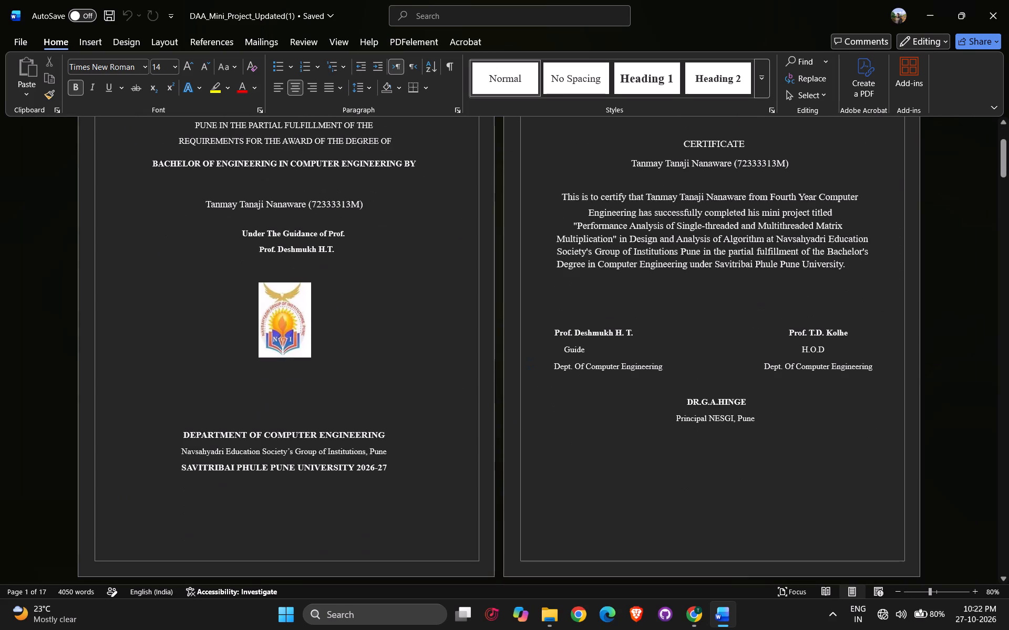
scroll(541, 368, down, 20)
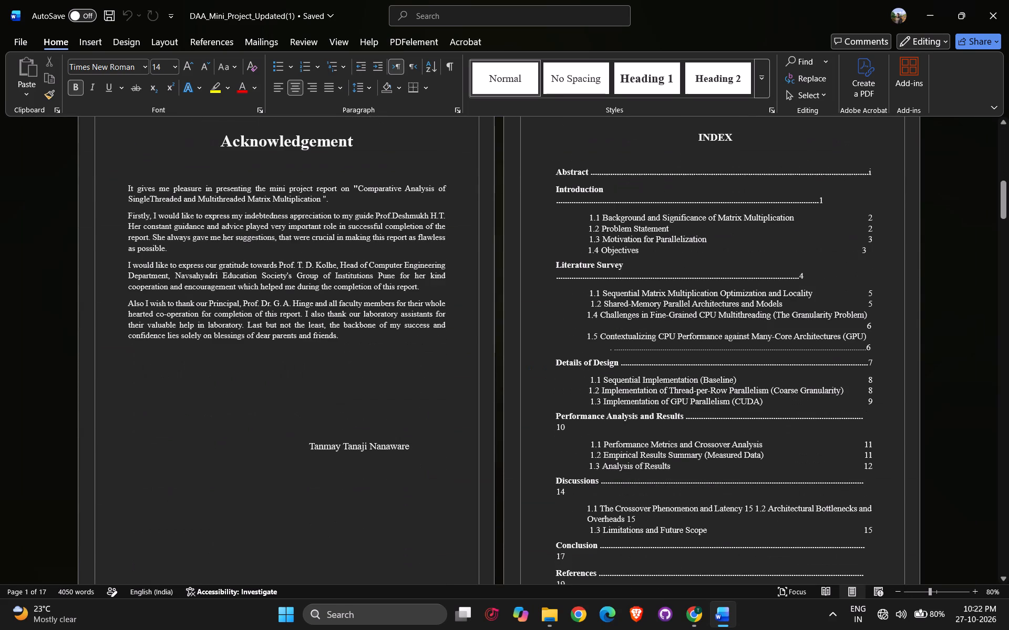
scroll(541, 370, down, 11)
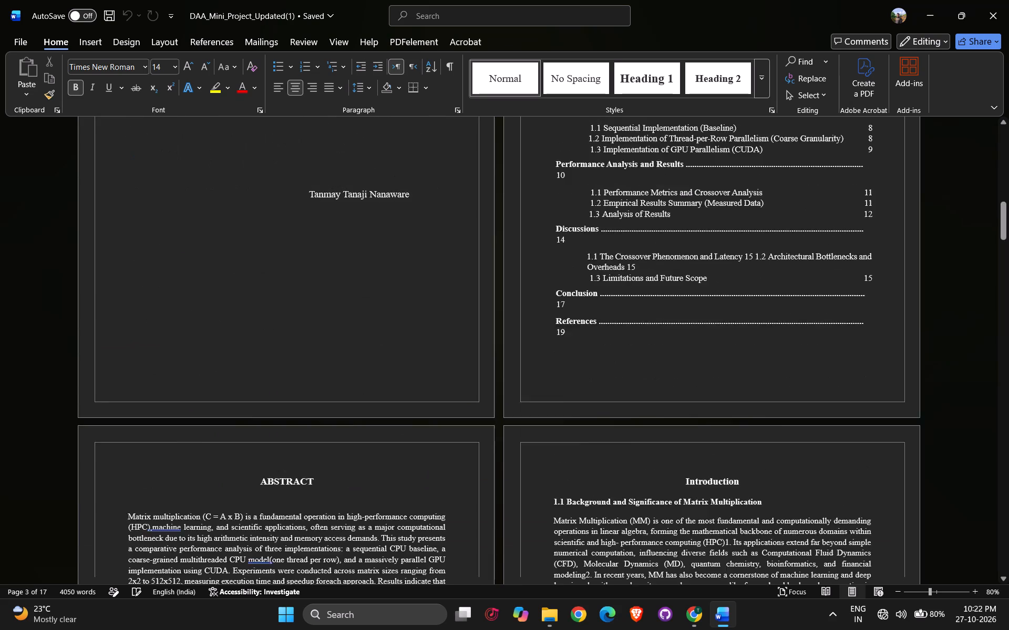
scroll(541, 370, down, 7)
scroll(541, 370, up, 5)
scroll(541, 370, down, 7)
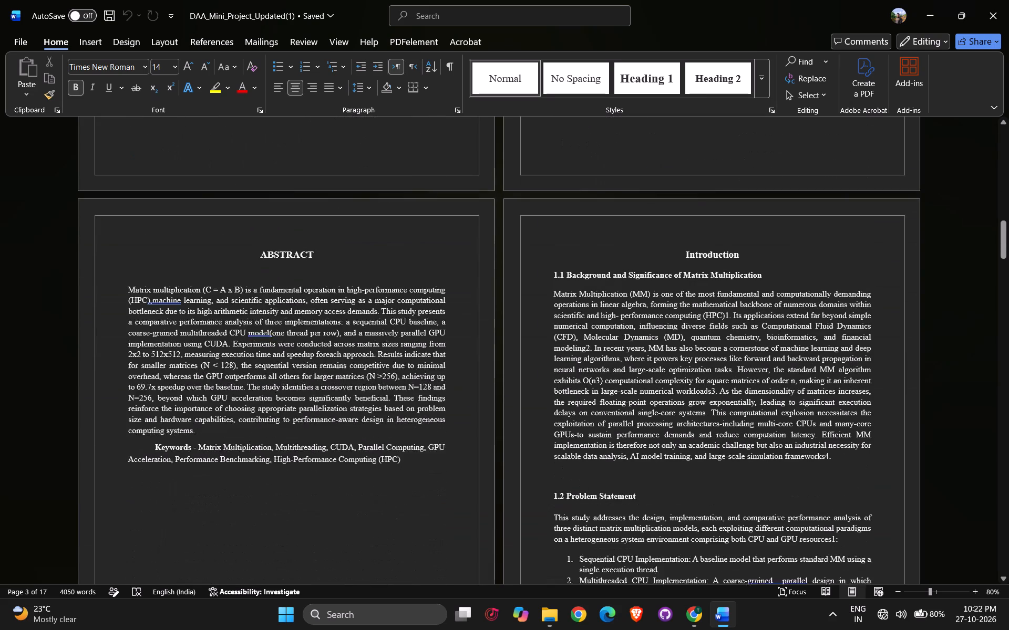
scroll(541, 370, down, 9)
scroll(541, 370, down, 12)
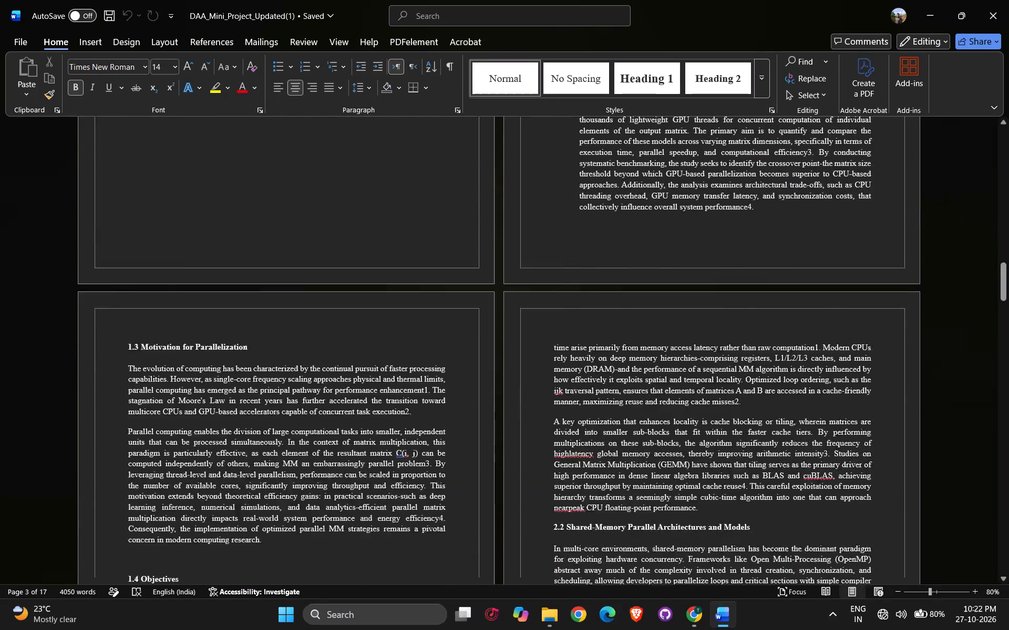
scroll(541, 370, down, 1)
scroll(541, 370, down, 20)
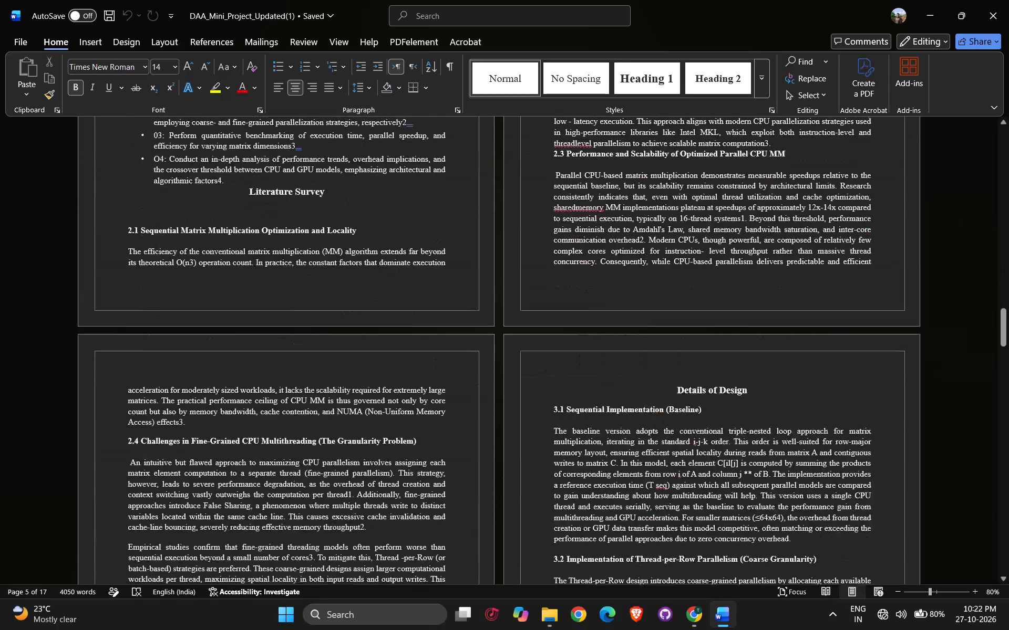
scroll(541, 370, down, 5)
scroll(541, 370, down, 20)
scroll(541, 370, down, 6)
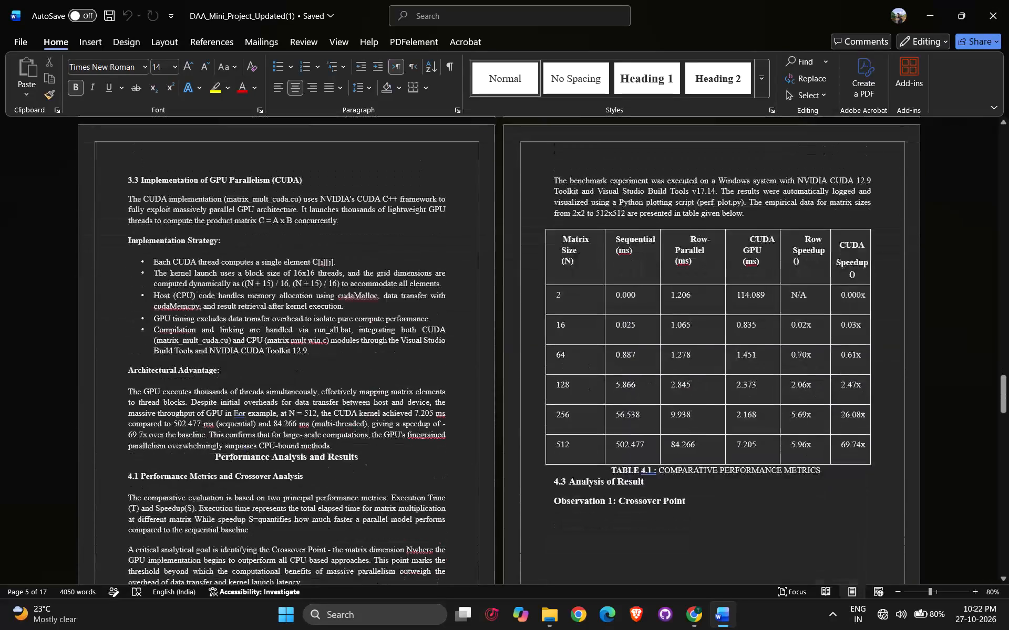
scroll(541, 370, down, 5)
scroll(684, 382, down, 17)
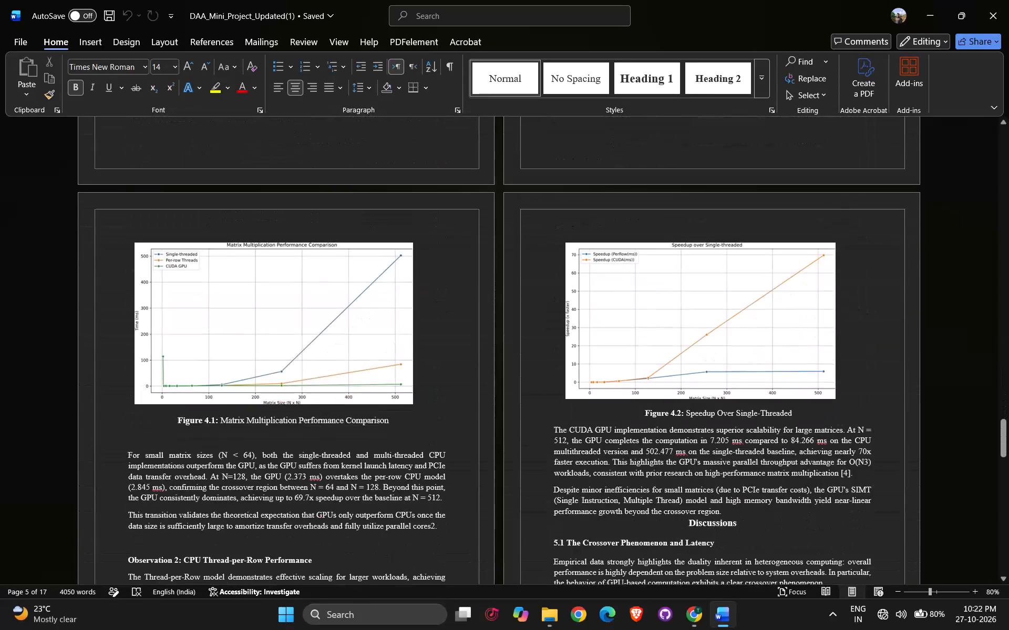
Look through the remaining results, discussion and conclusion pages of the DAA report, and return to the cover page.
scroll(683, 382, down, 2)
scroll(683, 382, down, 20)
scroll(683, 382, down, 4)
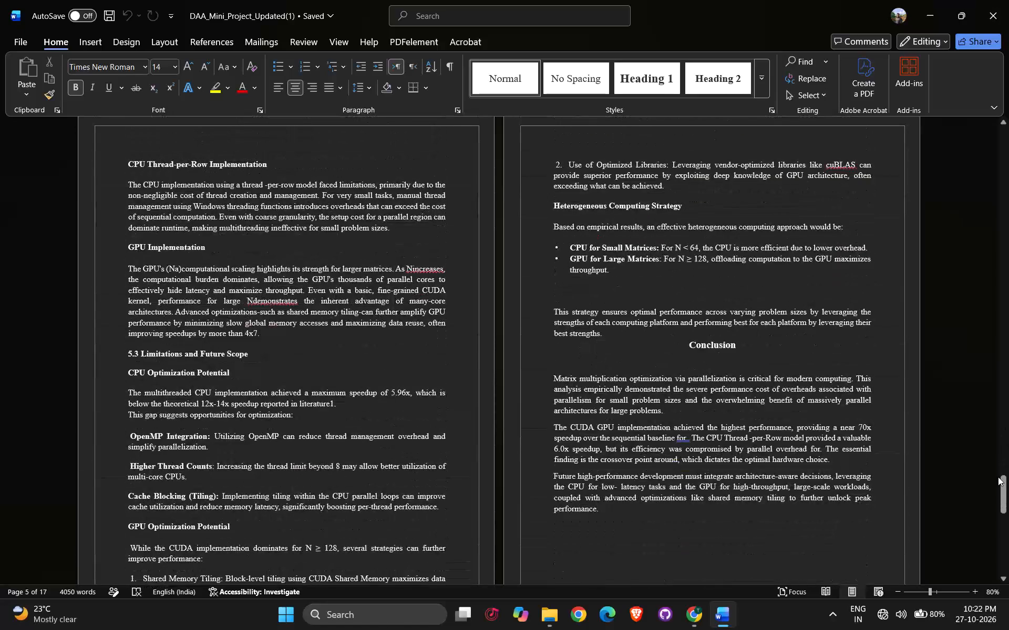
drag(1000, 482, 1007, 419)
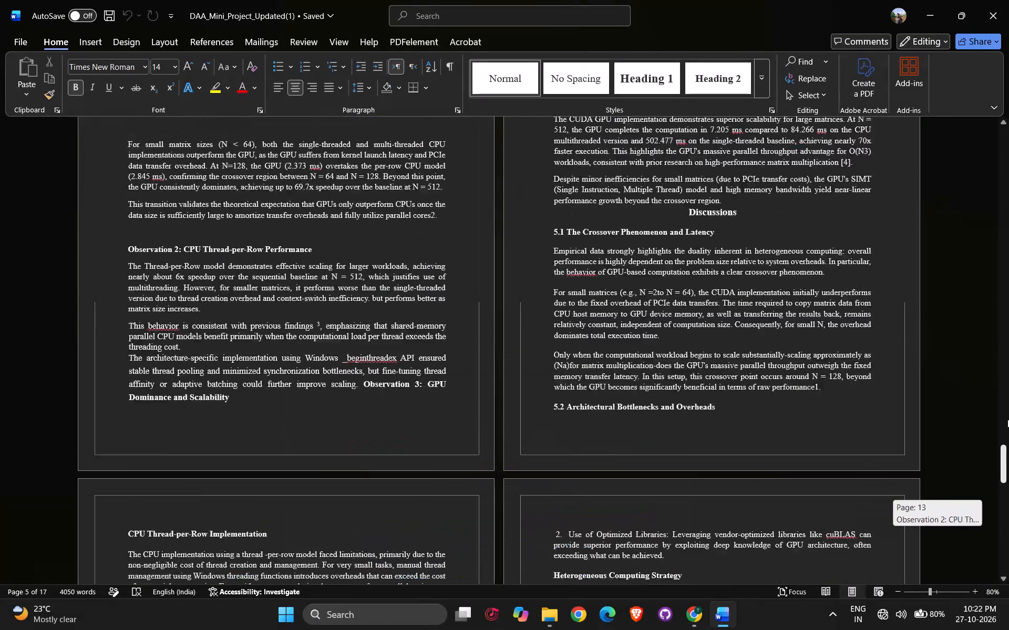
drag(1007, 419, 992, 127)
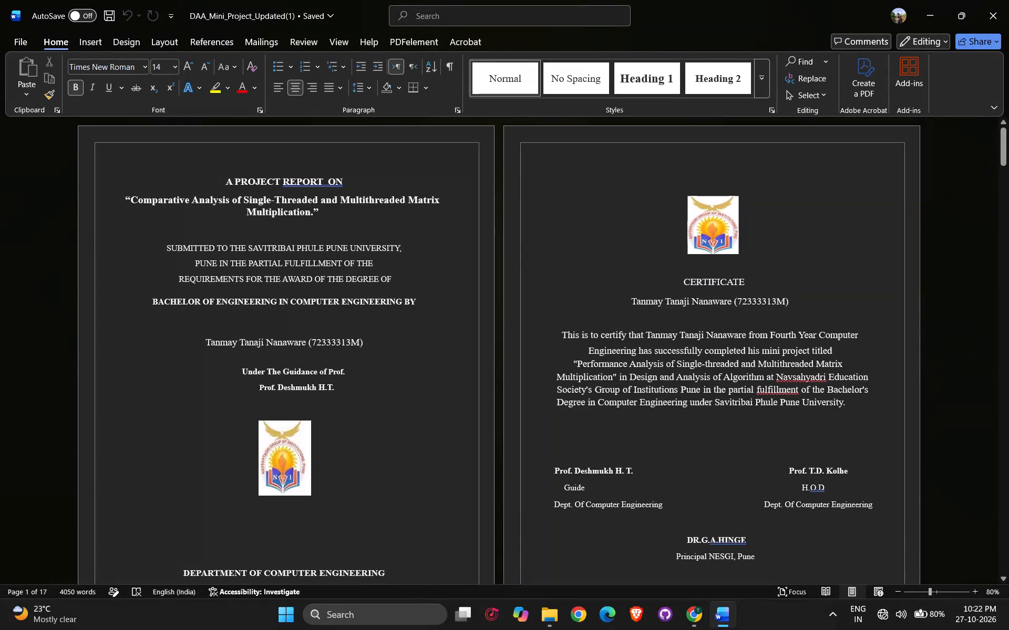
click(388, 342)
click(399, 373)
scroll(452, 388, down, 2)
scroll(452, 388, up, 2)
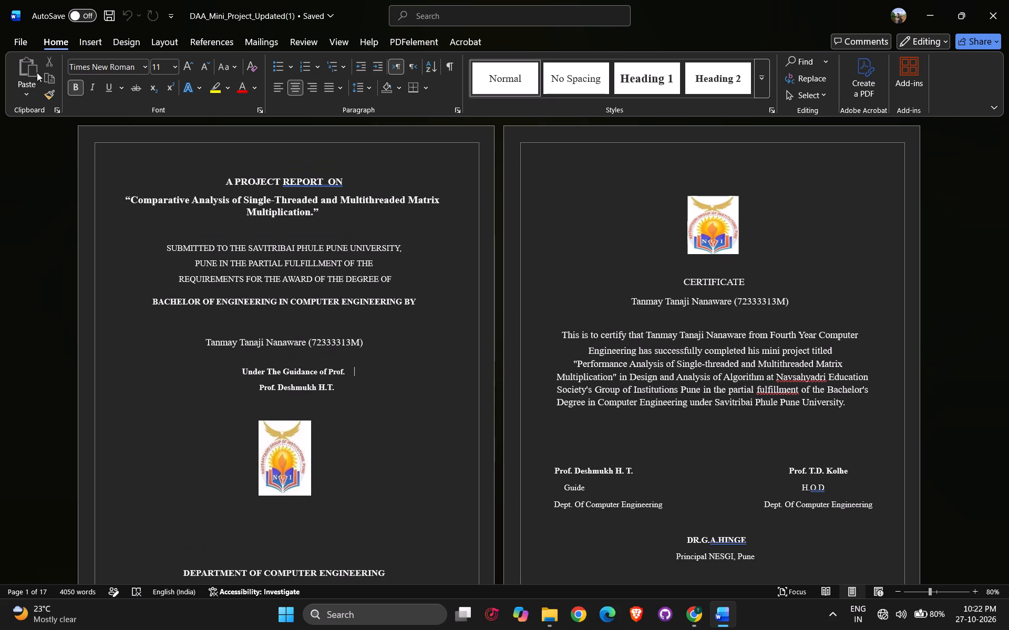
Set up printing of the DAA report with the custom page range 3-17 and check the pages in the print preview.
click(29, 41)
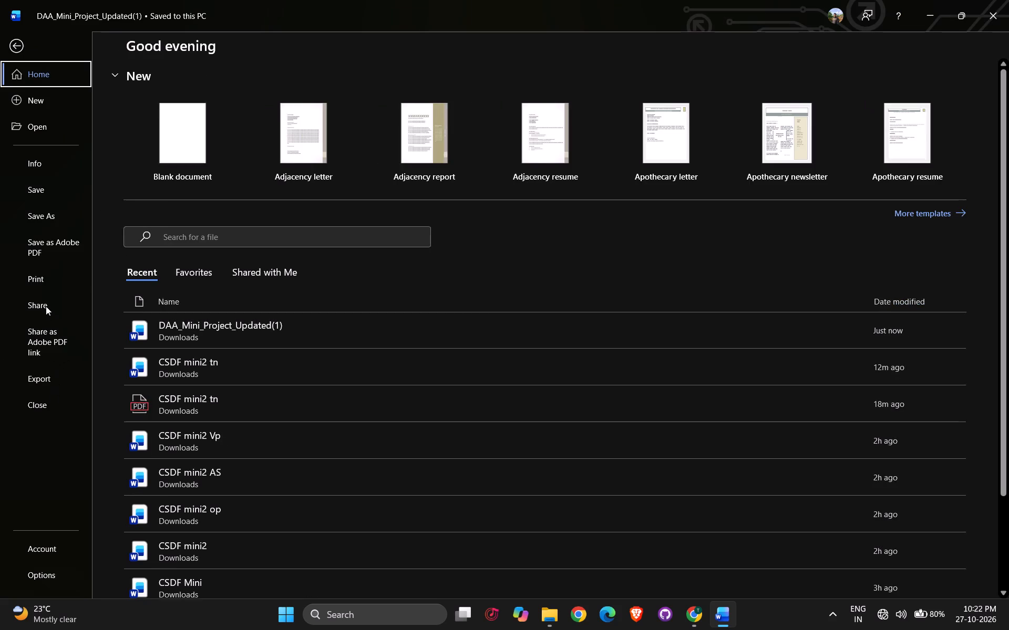
click(48, 286)
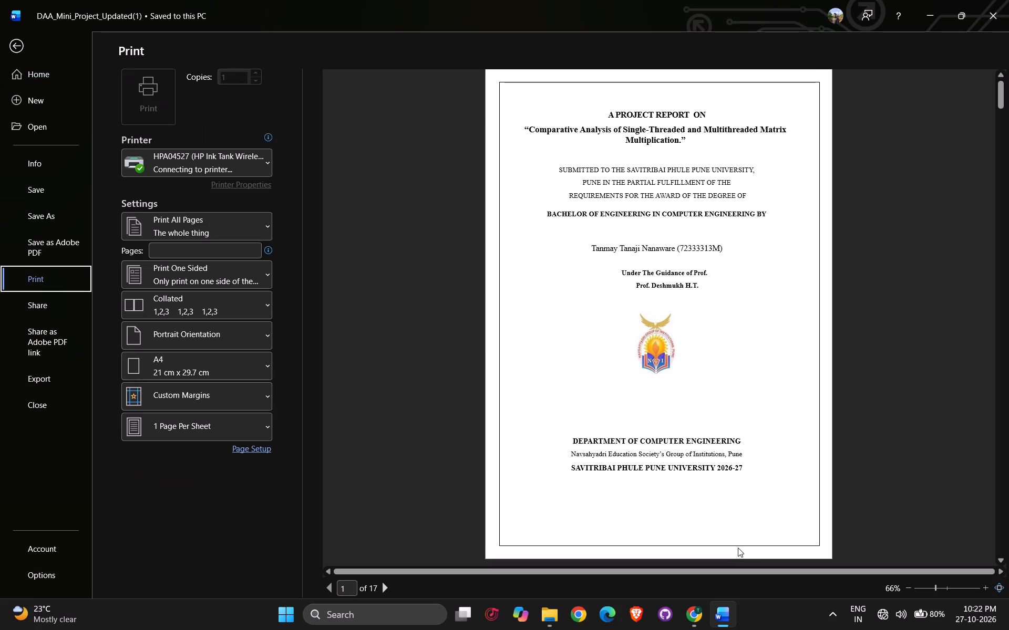
scroll(577, 379, down, 10)
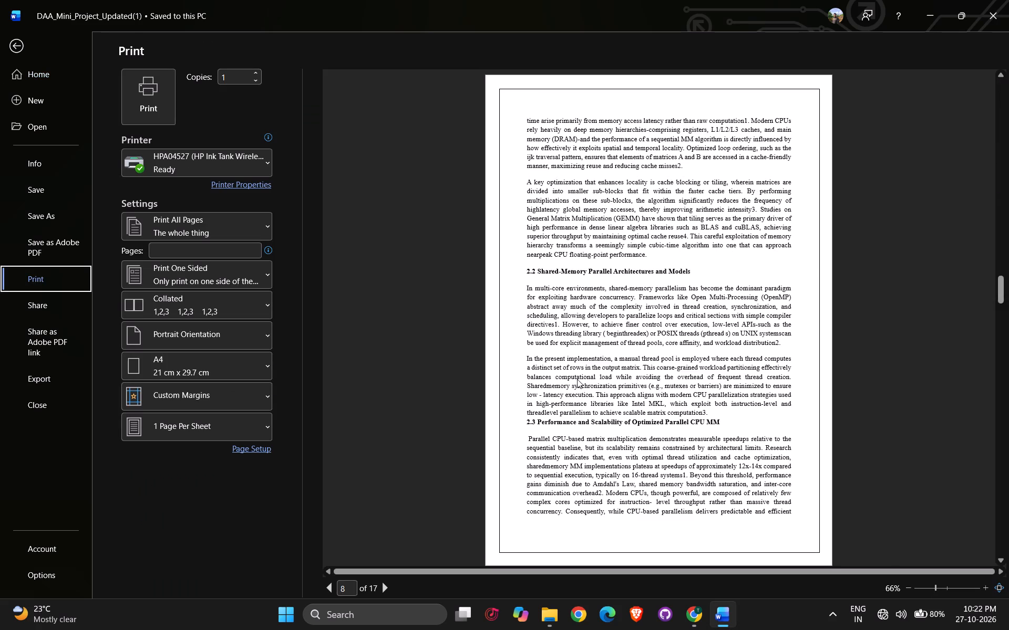
scroll(577, 379, up, 11)
click(214, 244)
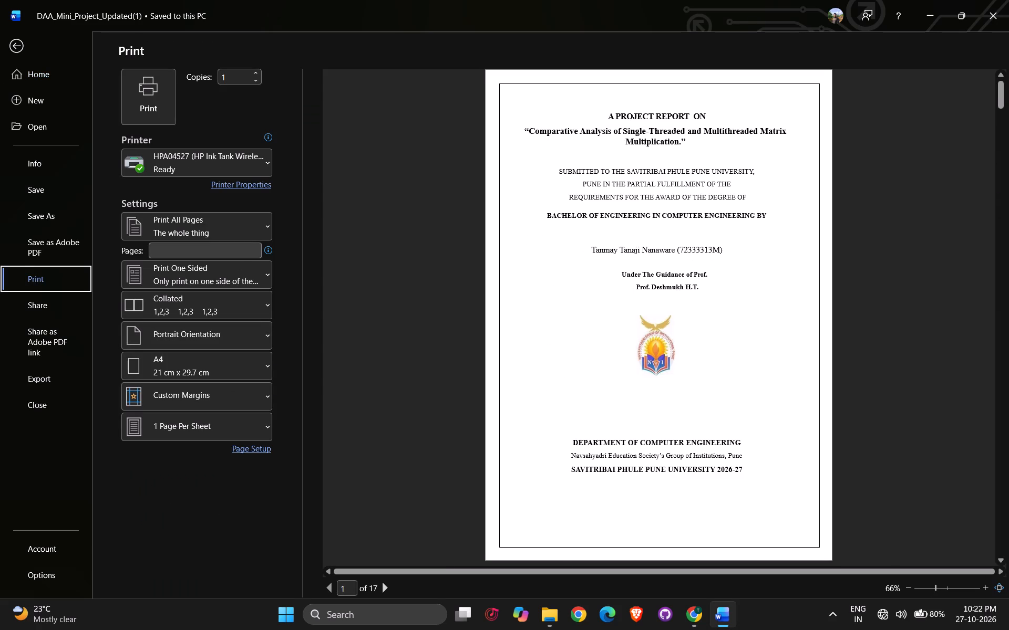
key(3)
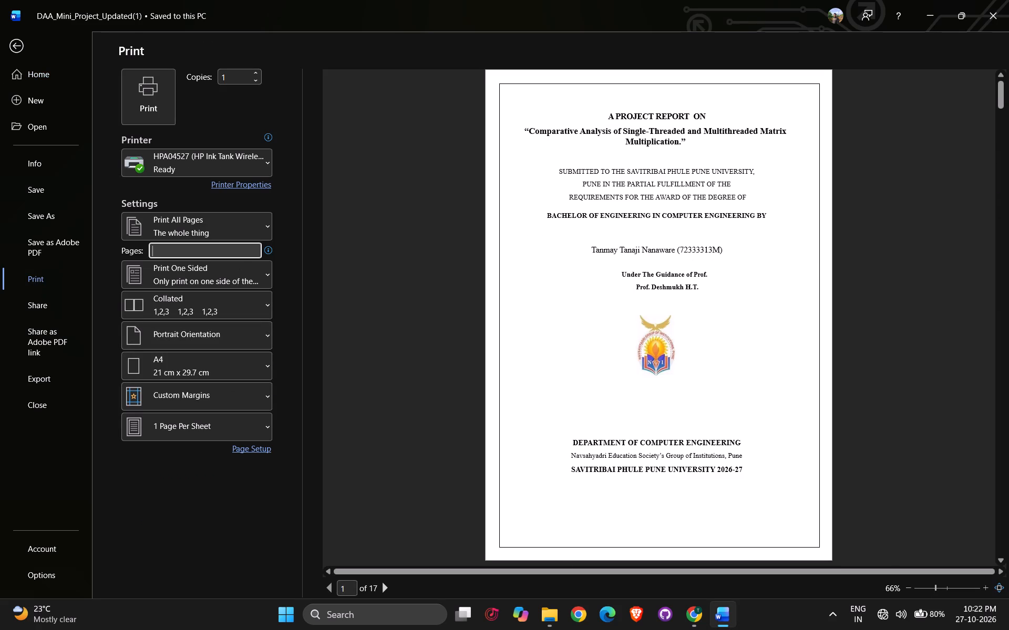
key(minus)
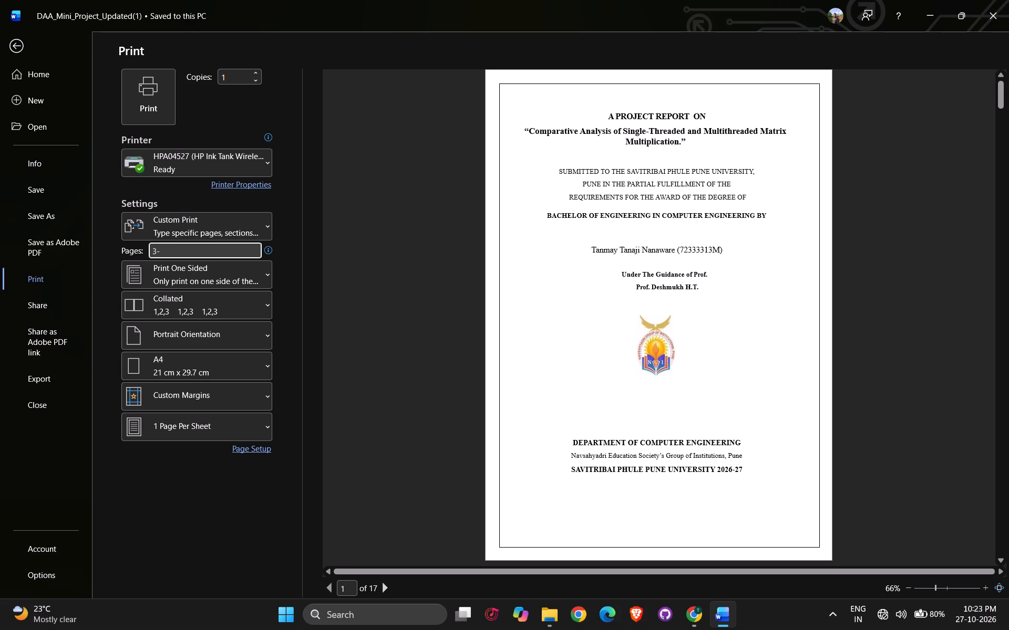
scroll(623, 277, down, 2)
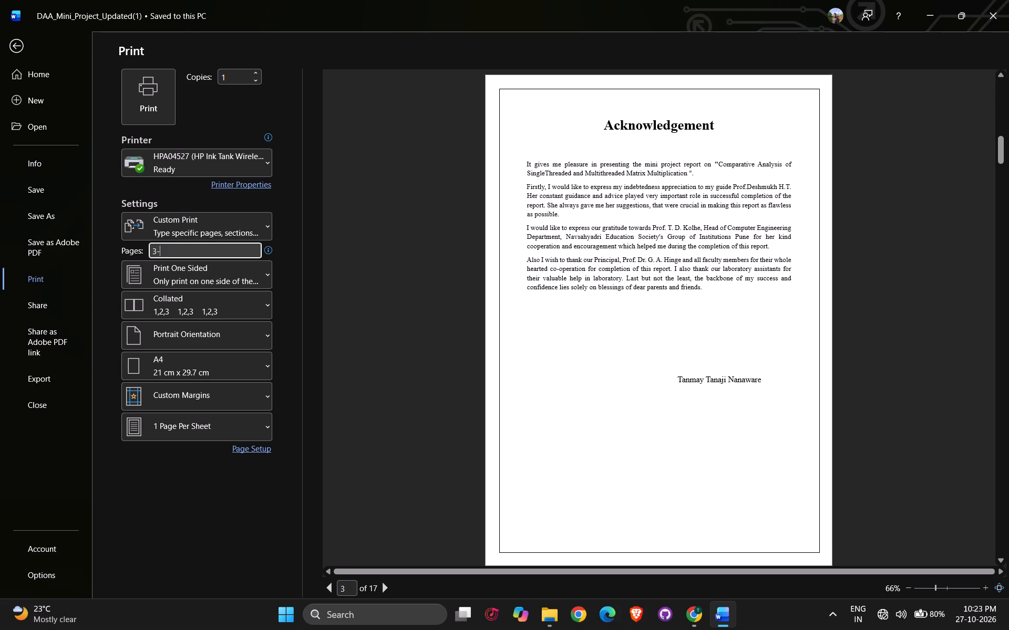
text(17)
scroll(585, 237, up, 2)
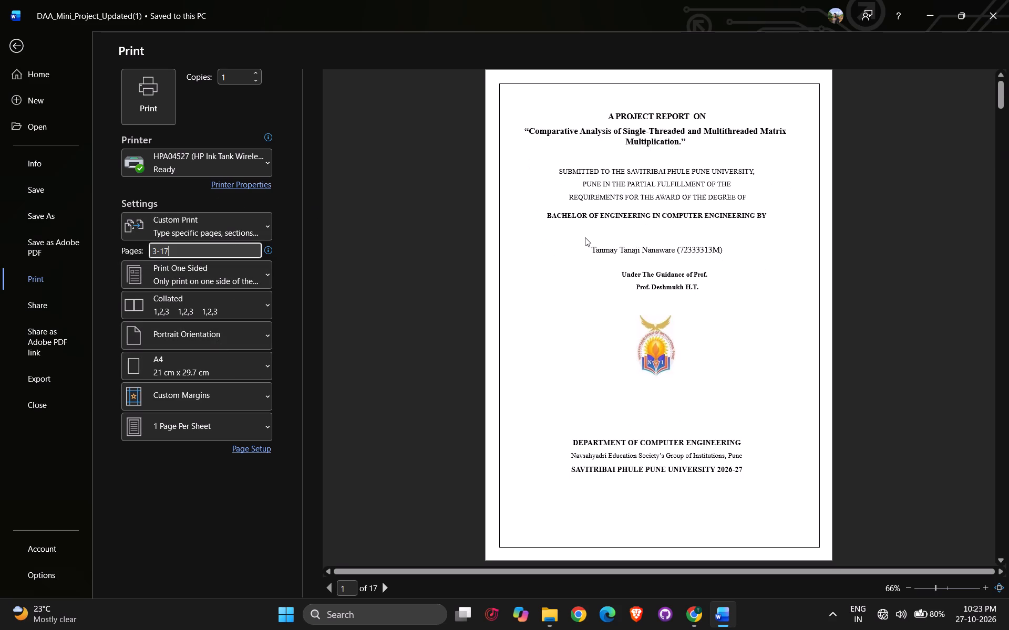
scroll(585, 237, down, 1)
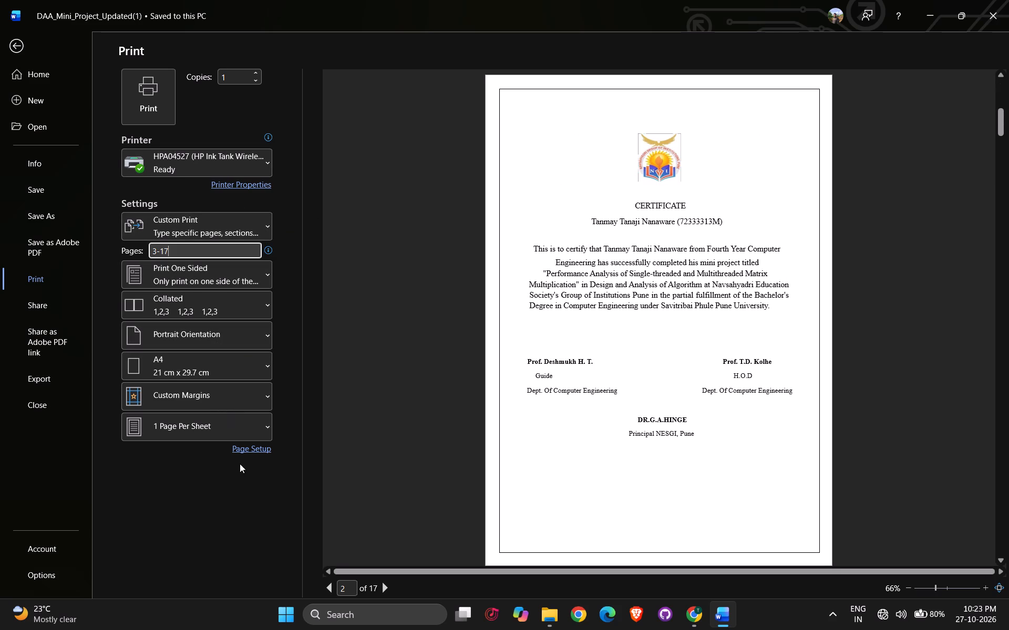
Open the page setup options for the DAA report's print job.
click(256, 447)
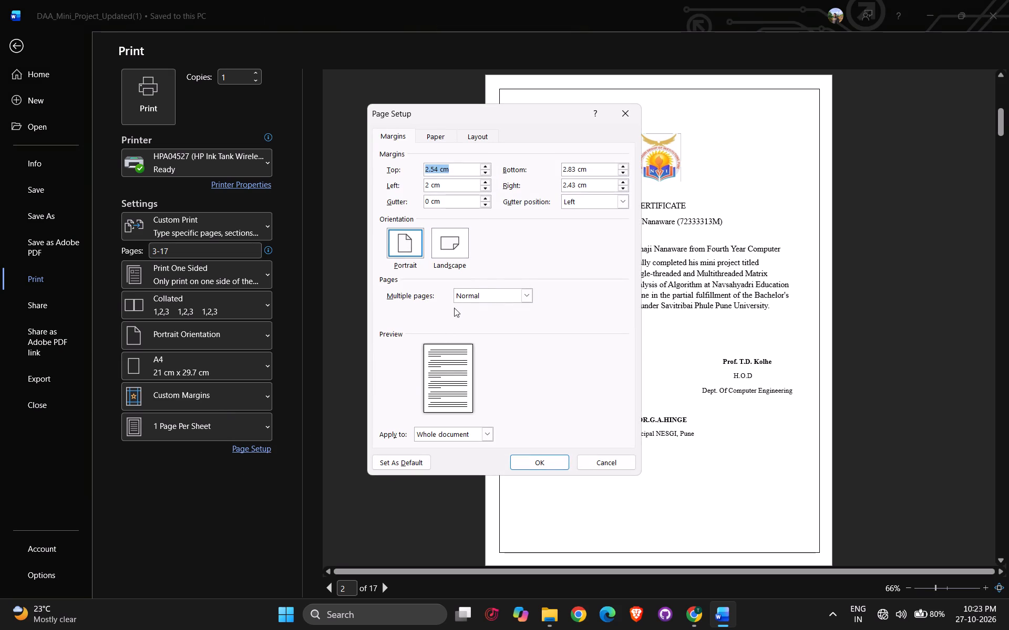
Review the paper, layout and margin settings in Page Setup and apply them to the whole document.
click(431, 138)
click(469, 138)
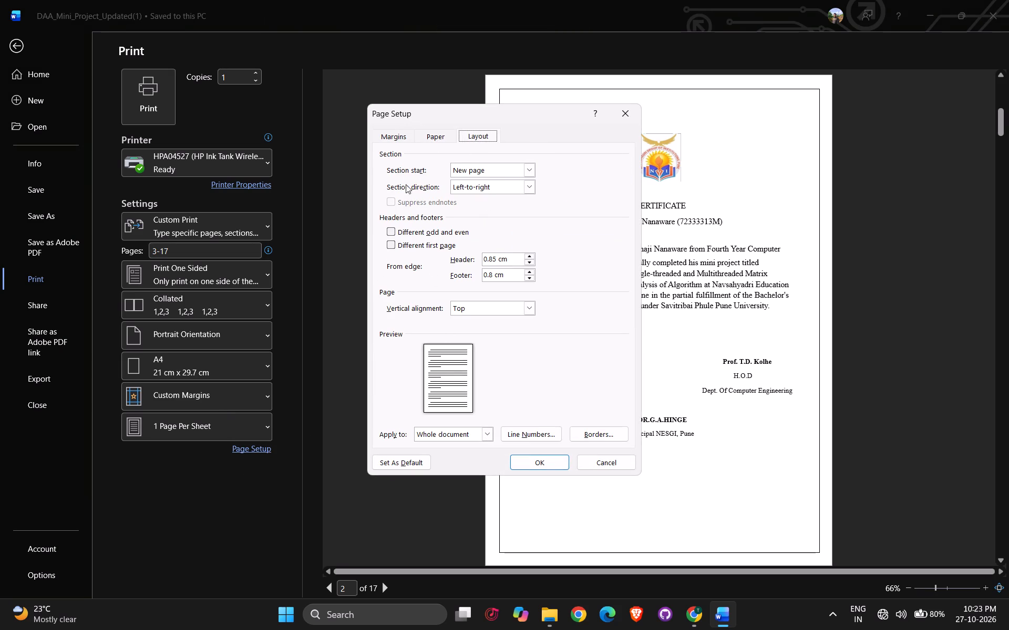
click(389, 133)
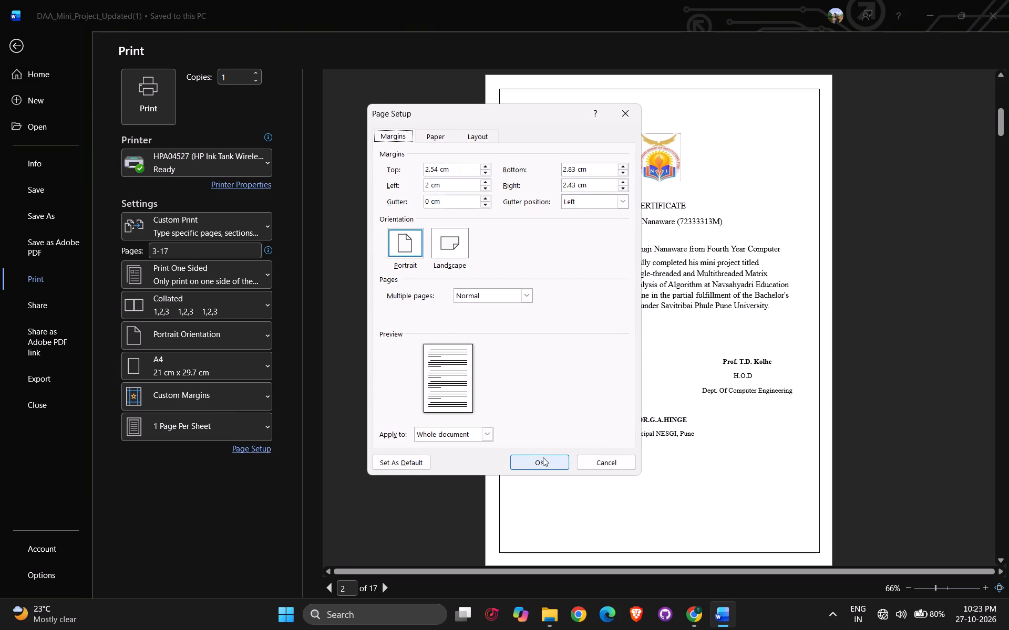
click(542, 457)
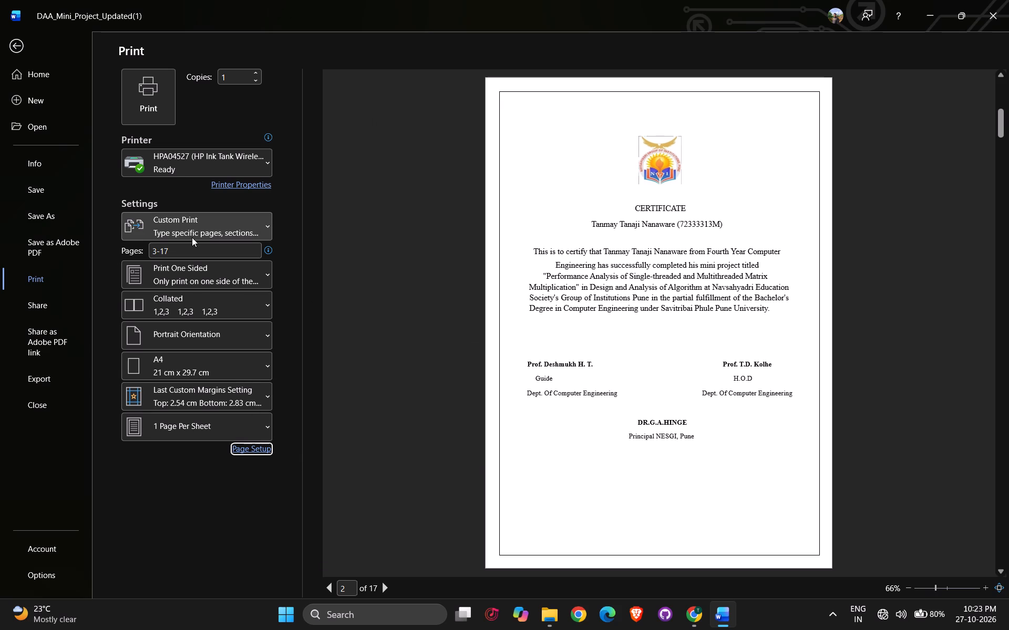
Check the page-range, paper-size and orientation options of the print job for pages 3-17.
click(225, 229)
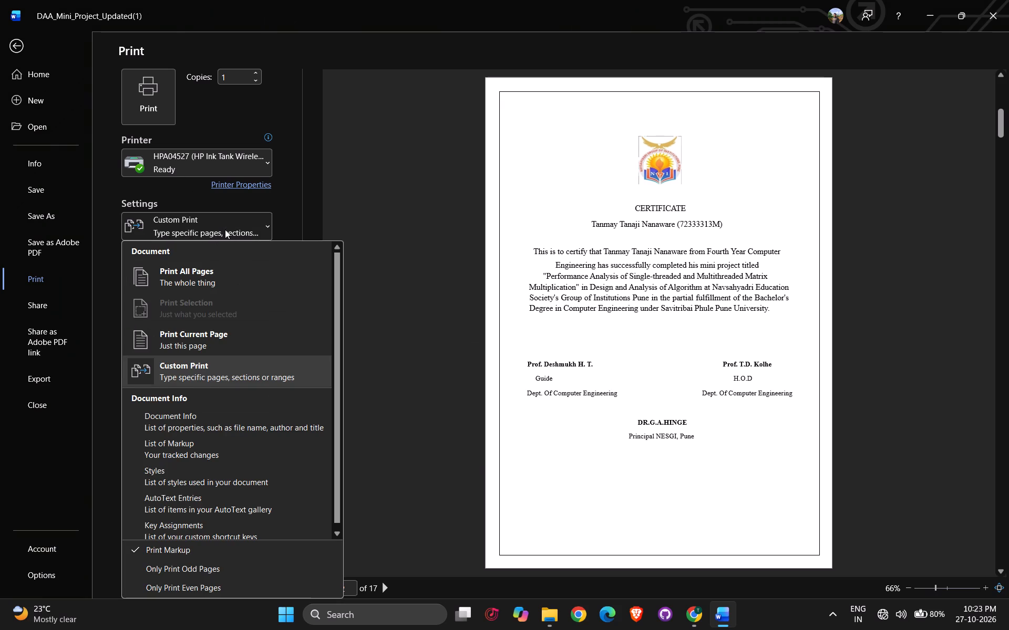
click(225, 229)
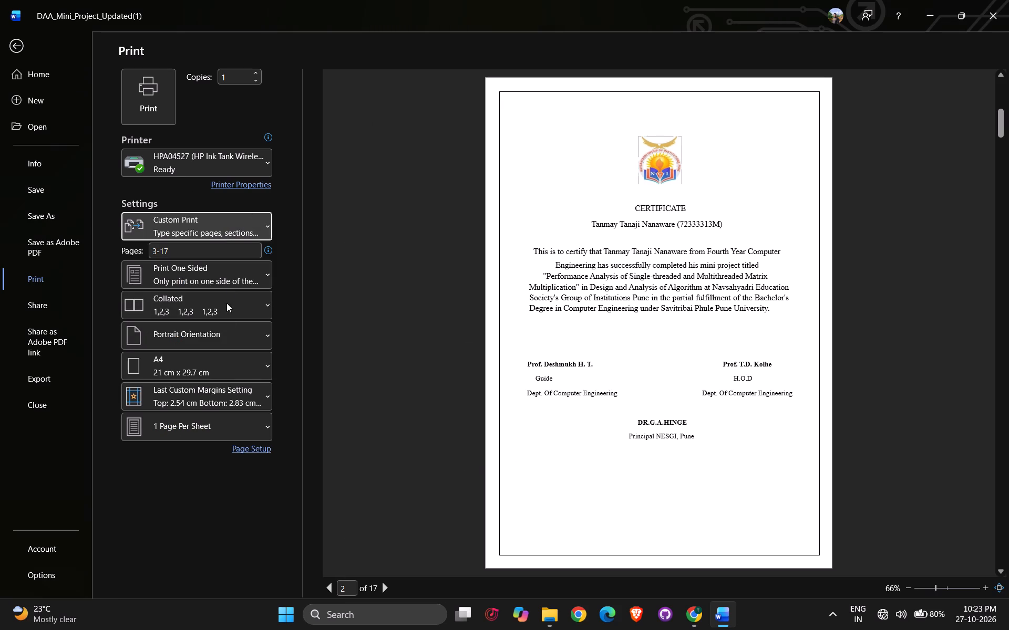
click(229, 358)
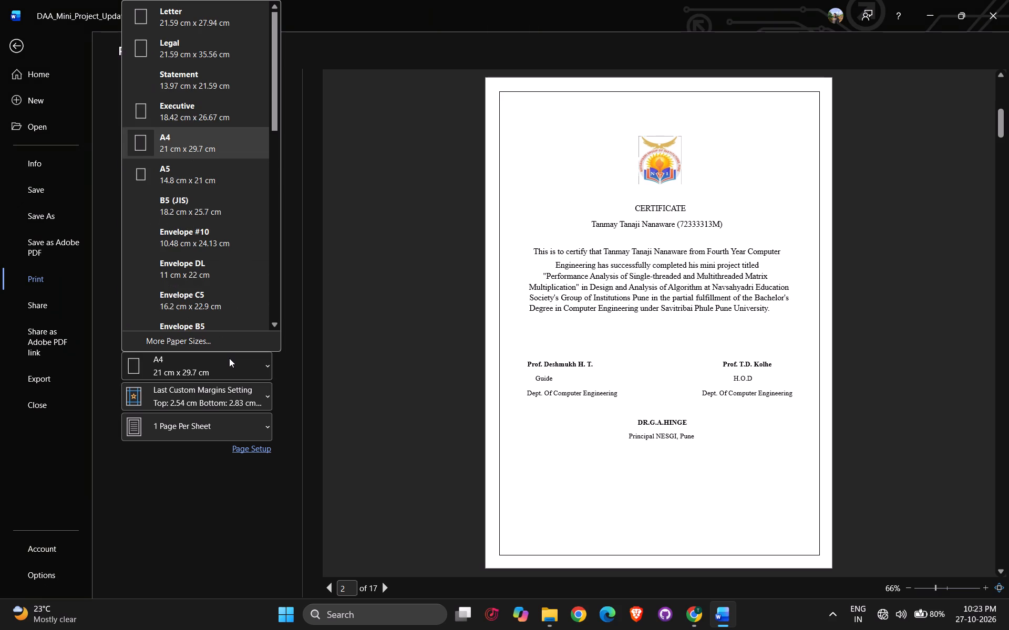
click(229, 358)
click(230, 339)
click(230, 339)
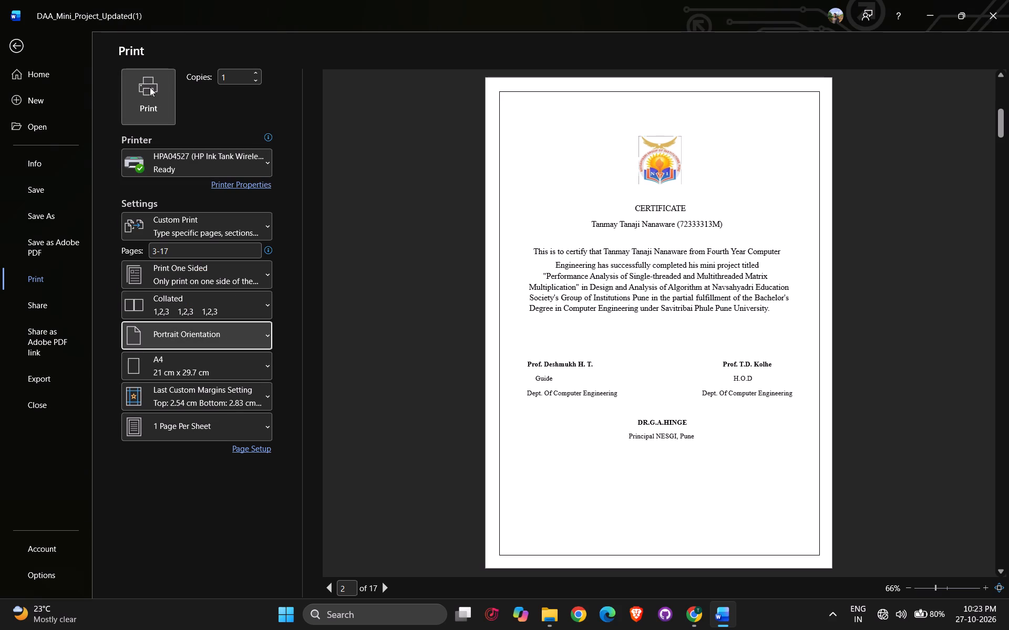
scroll(565, 191, down, 3)
scroll(565, 191, up, 3)
Print pages 3-17 of the DAA mini project report one-sided on A4 in portrait orientation.
click(145, 99)
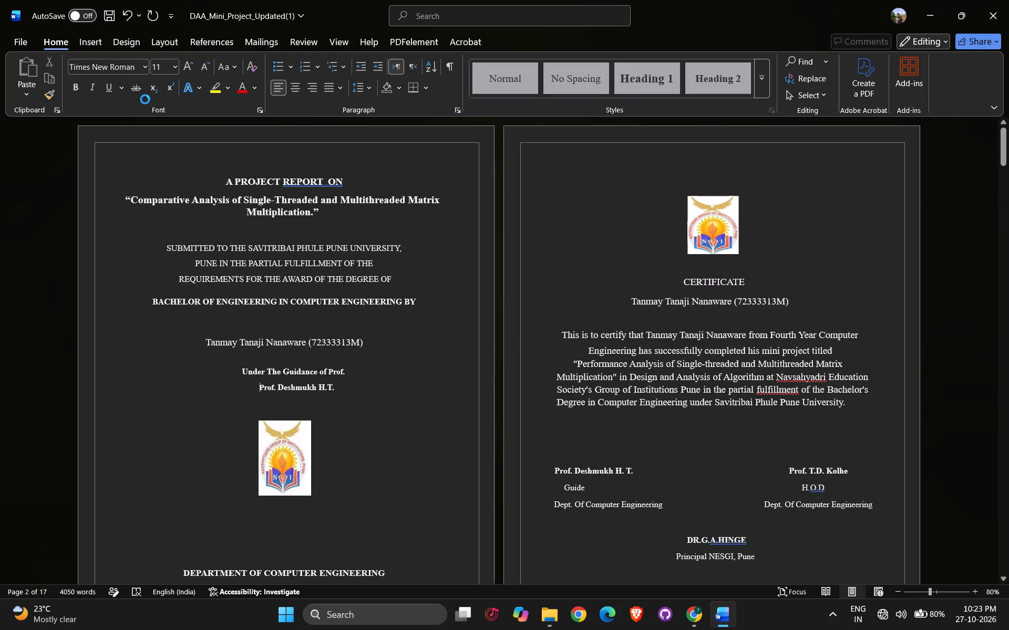
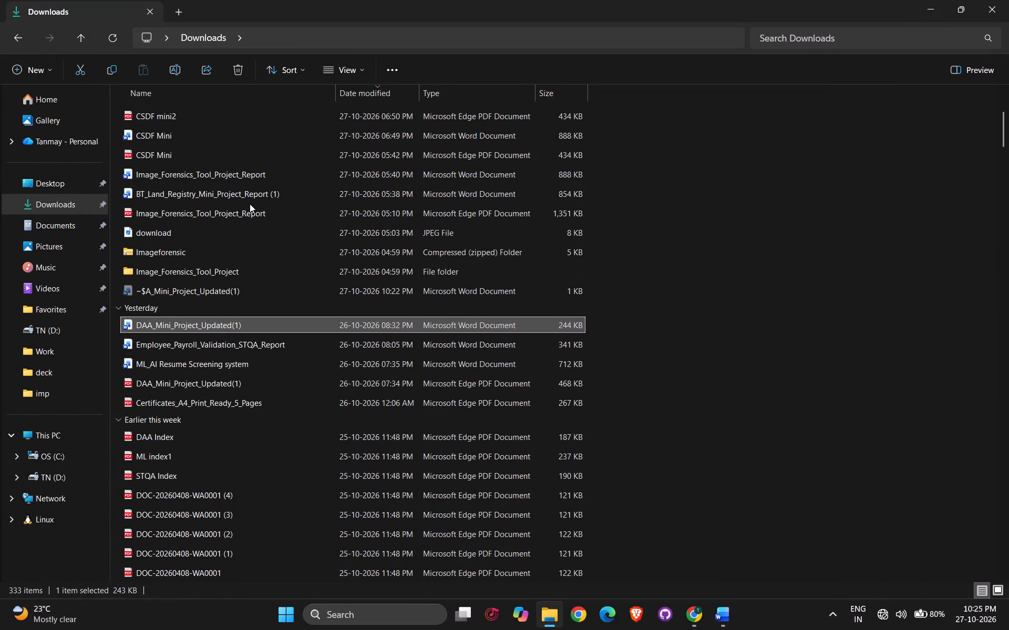
Open the BT_Land_Registry_Mini_Project_Report (1) document and look through its cover page, certificate, index and abstract.
scroll(255, 193, up, 1)
double_click(242, 245)
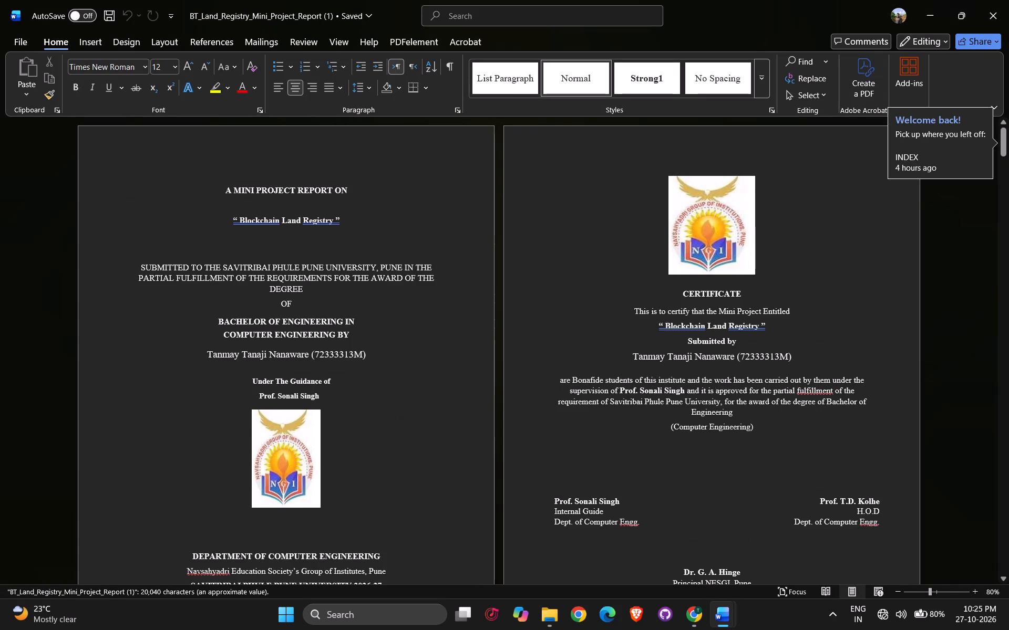
scroll(574, 397, down, 5)
scroll(573, 398, up, 1)
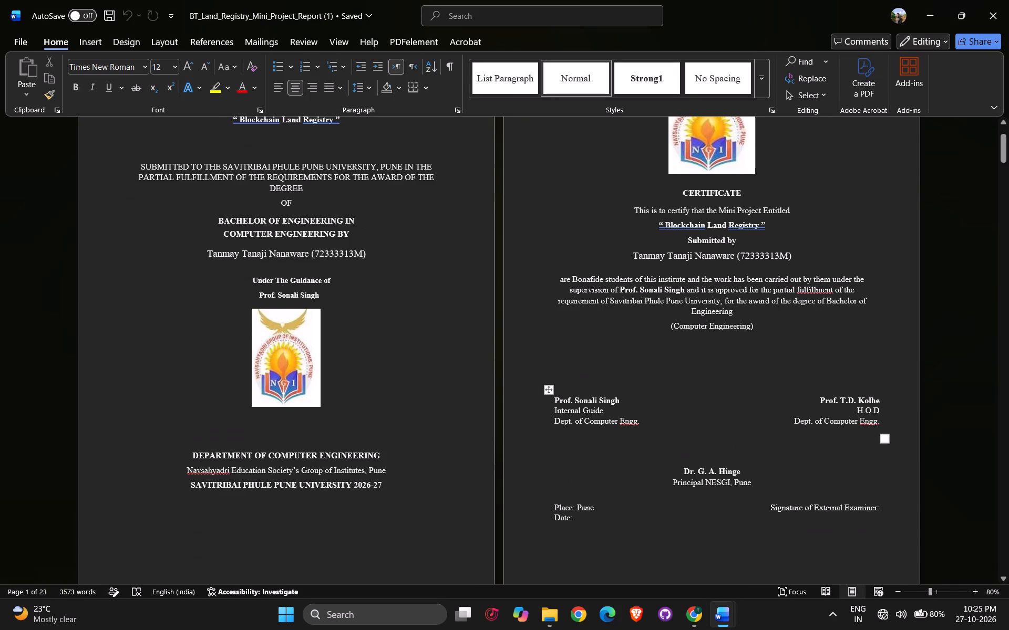
scroll(573, 398, down, 1)
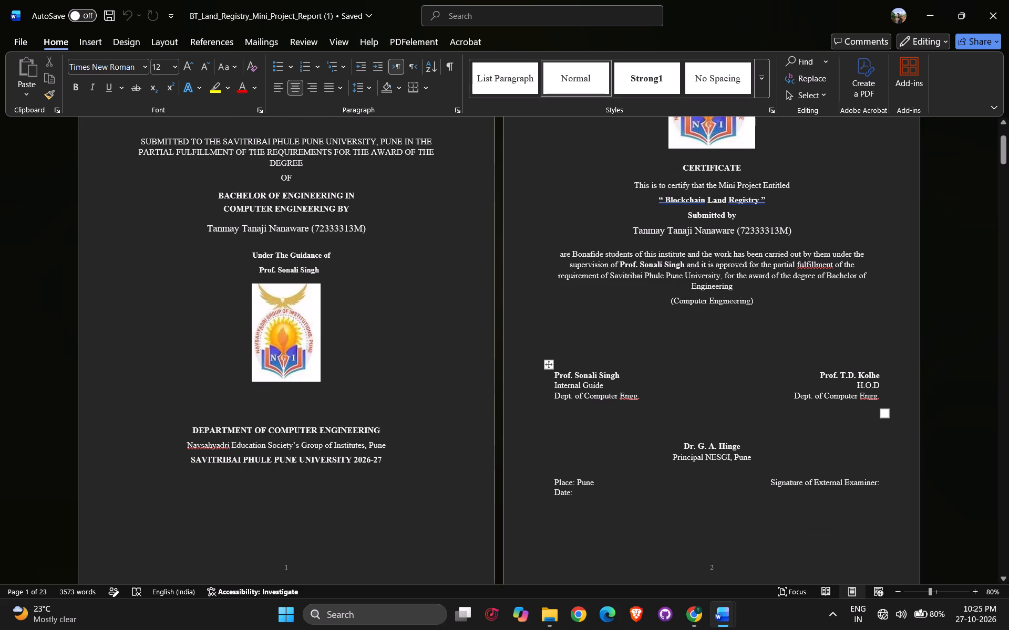
scroll(426, 497, down, 1)
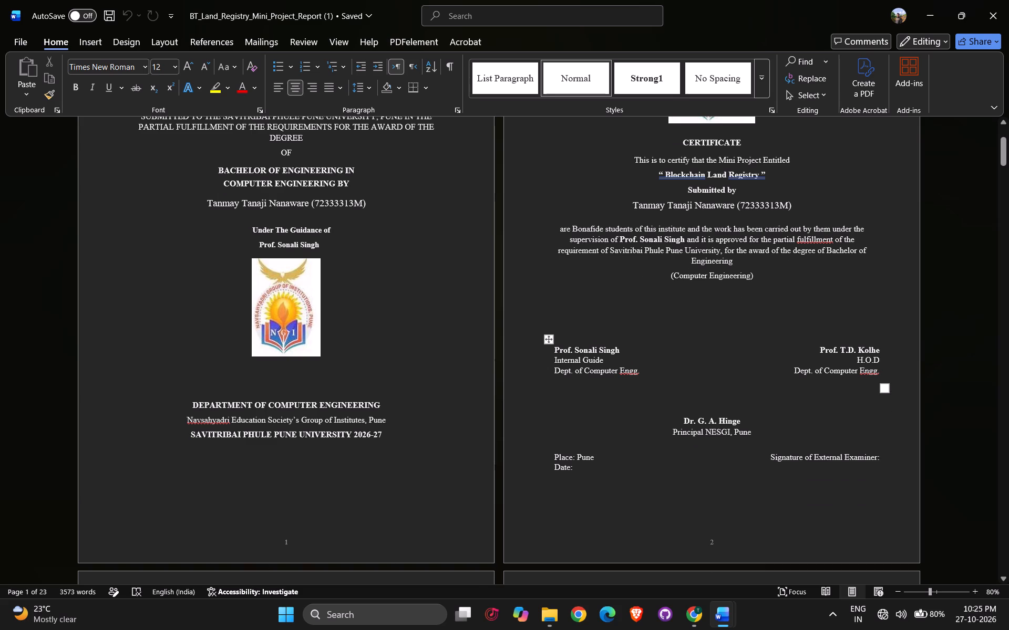
scroll(696, 289, down, 9)
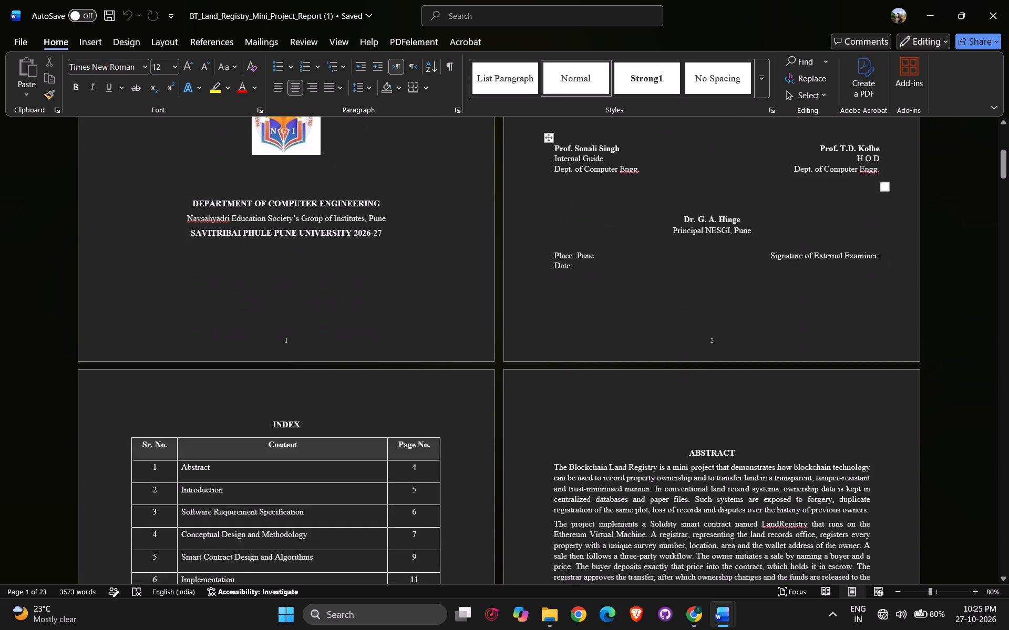
scroll(696, 289, up, 13)
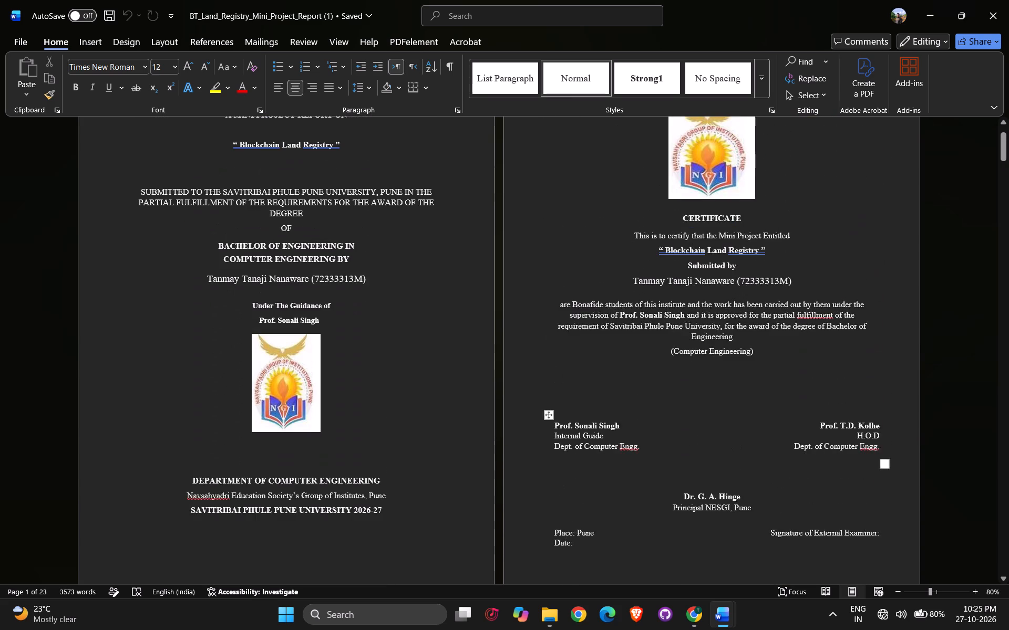
scroll(681, 367, up, 2)
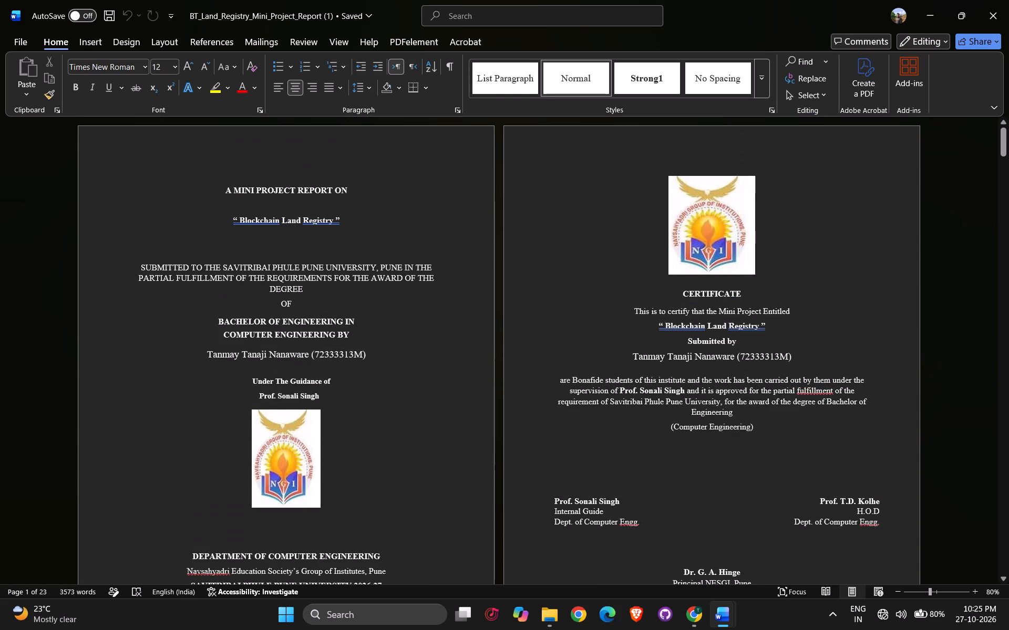
scroll(638, 368, up, 1)
scroll(643, 277, down, 15)
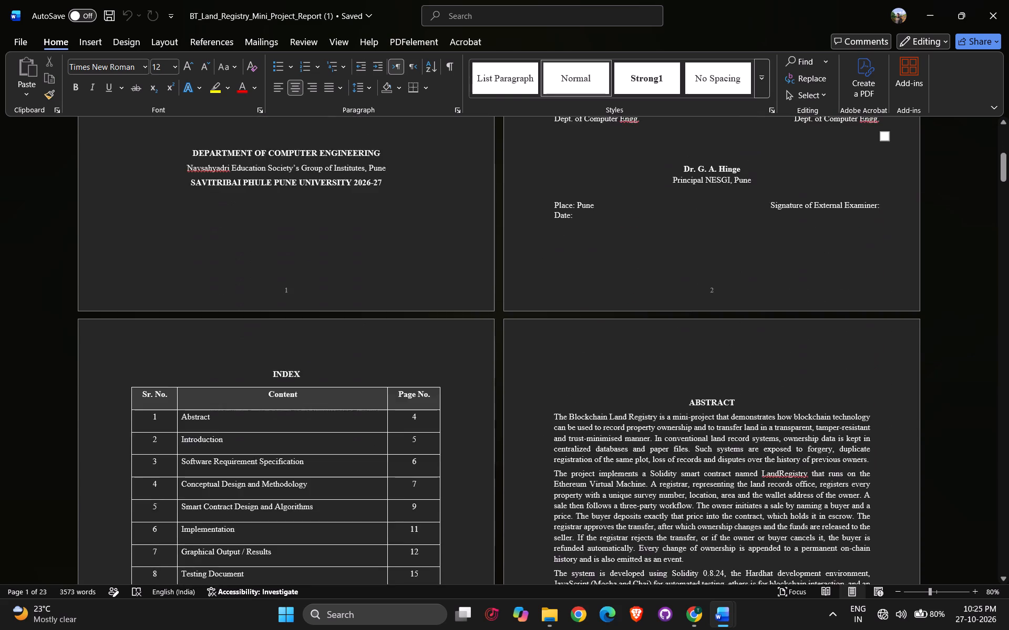
scroll(641, 285, down, 20)
scroll(641, 285, down, 4)
scroll(641, 285, up, 9)
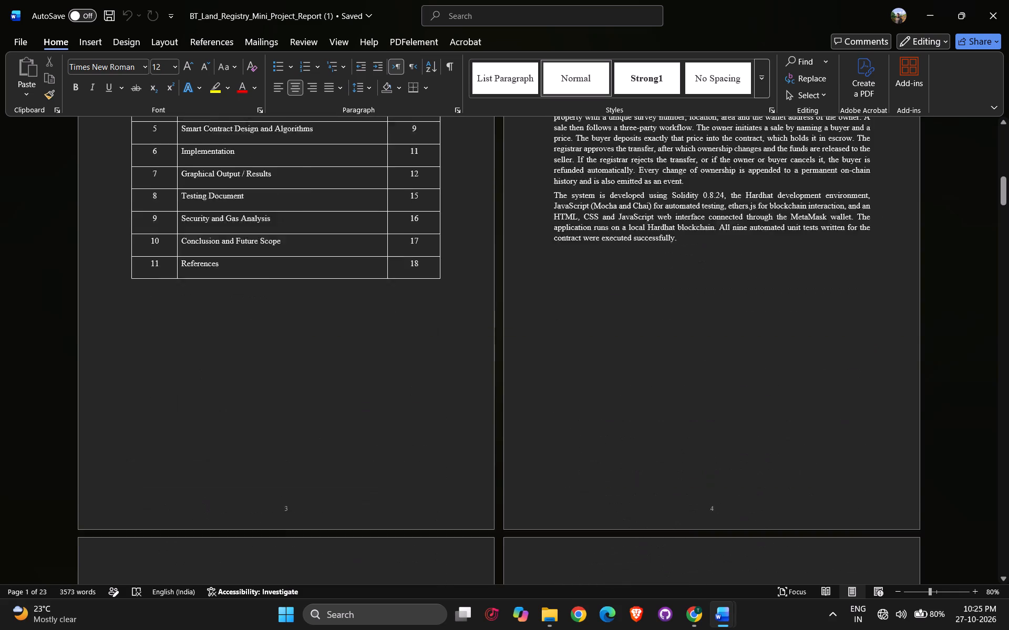
scroll(641, 285, up, 20)
scroll(641, 285, up, 13)
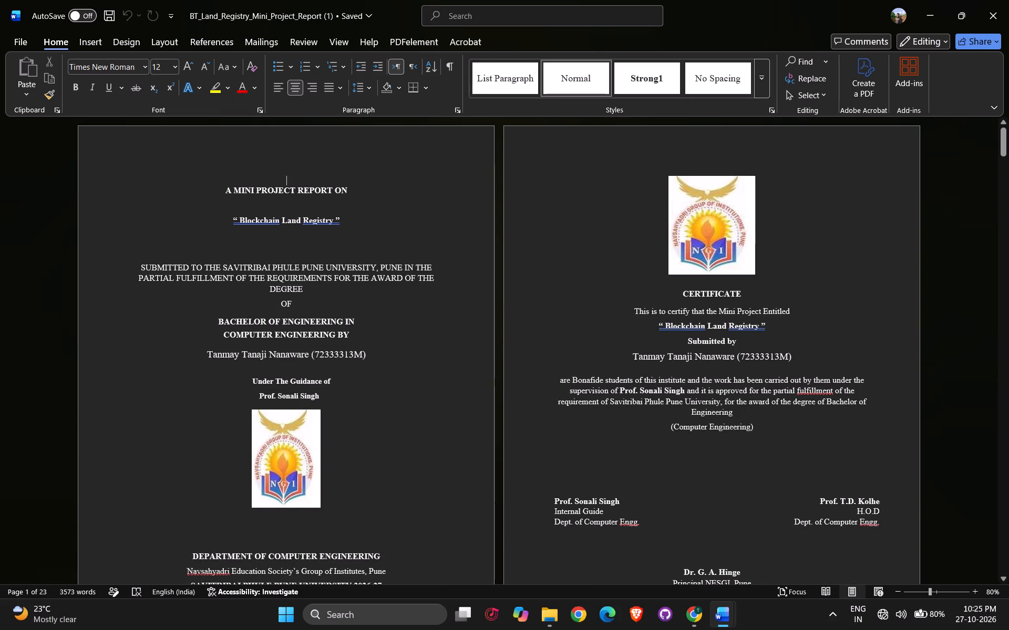
Check the print settings and preview of the land registry report, and close the document without printing.
click(30, 42)
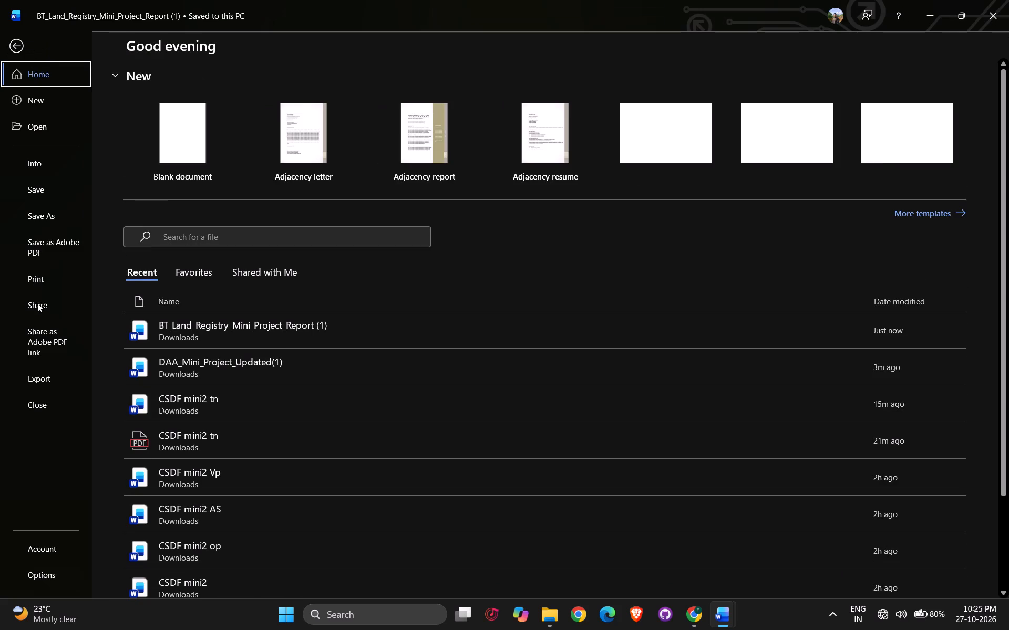
click(47, 287)
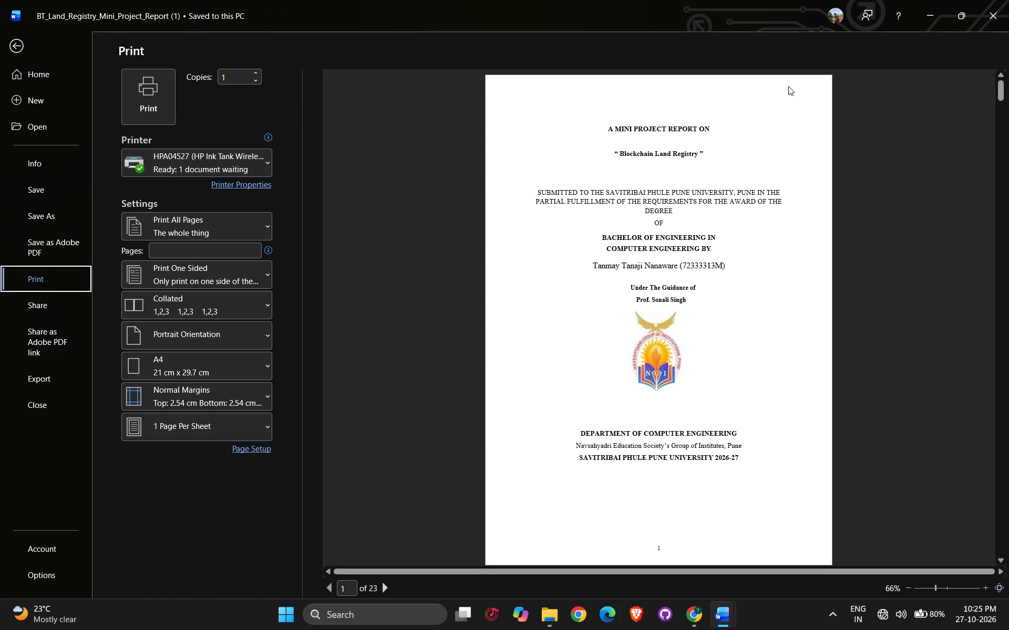
click(1006, 19)
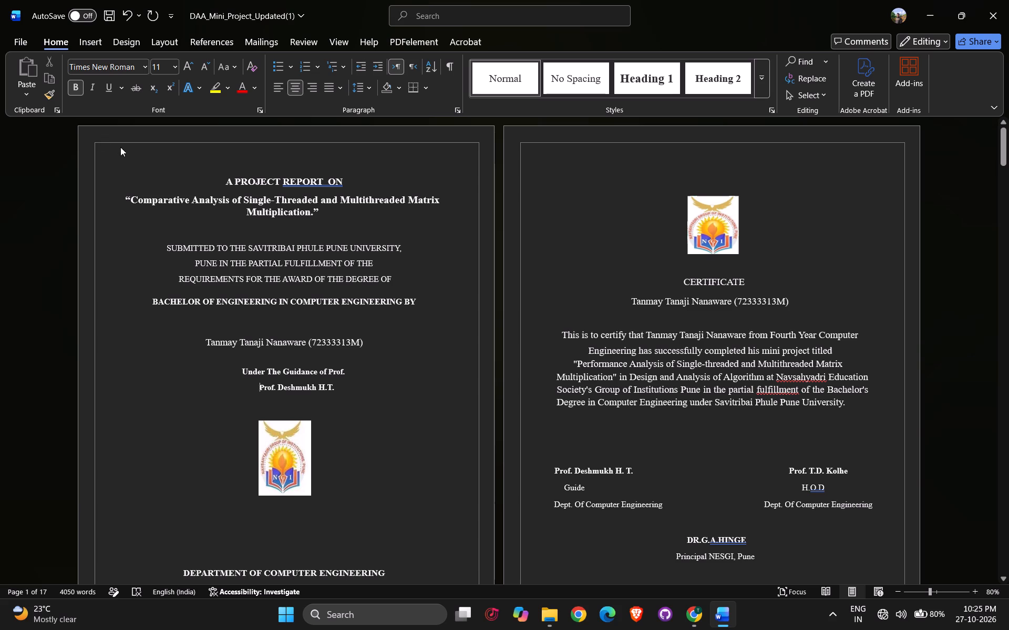
Set the print range of the DAA mini project report to pages 1-2.
click(27, 48)
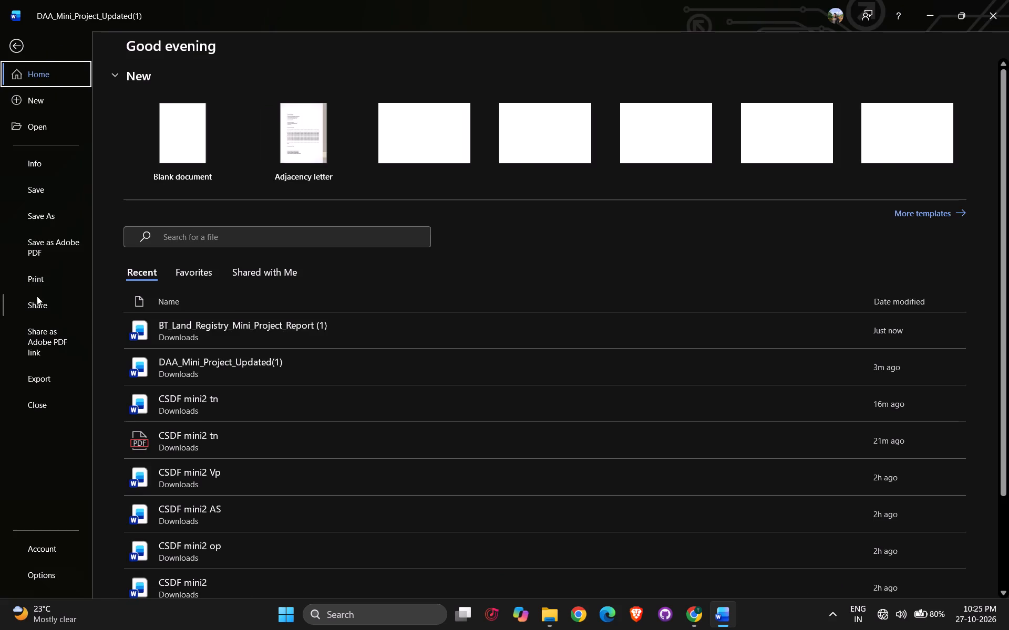
click(45, 283)
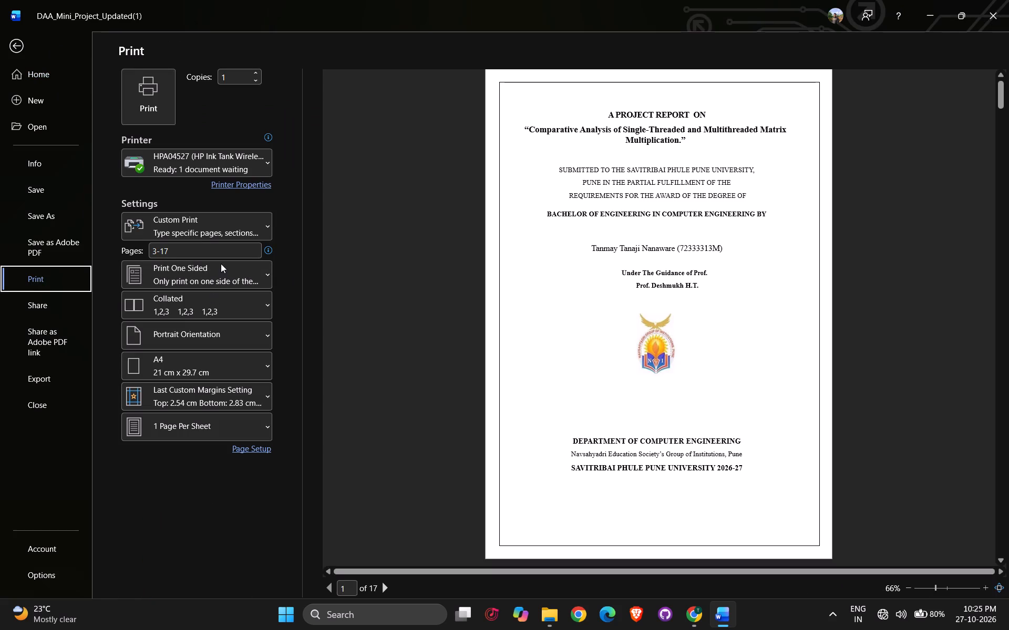
click(221, 253)
key(BackSpace)
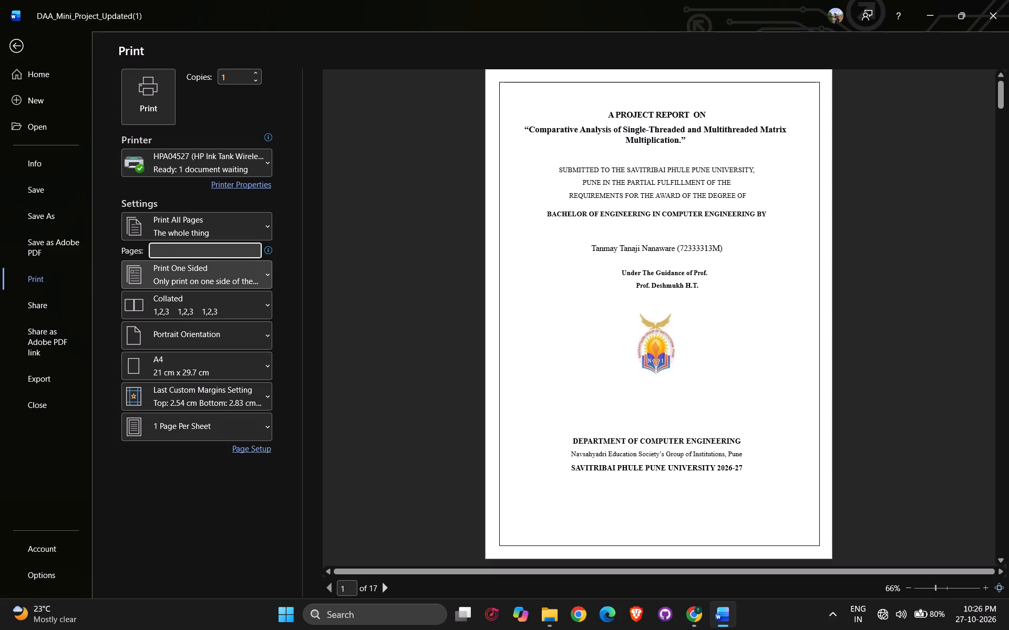
key(1)
text(-2)
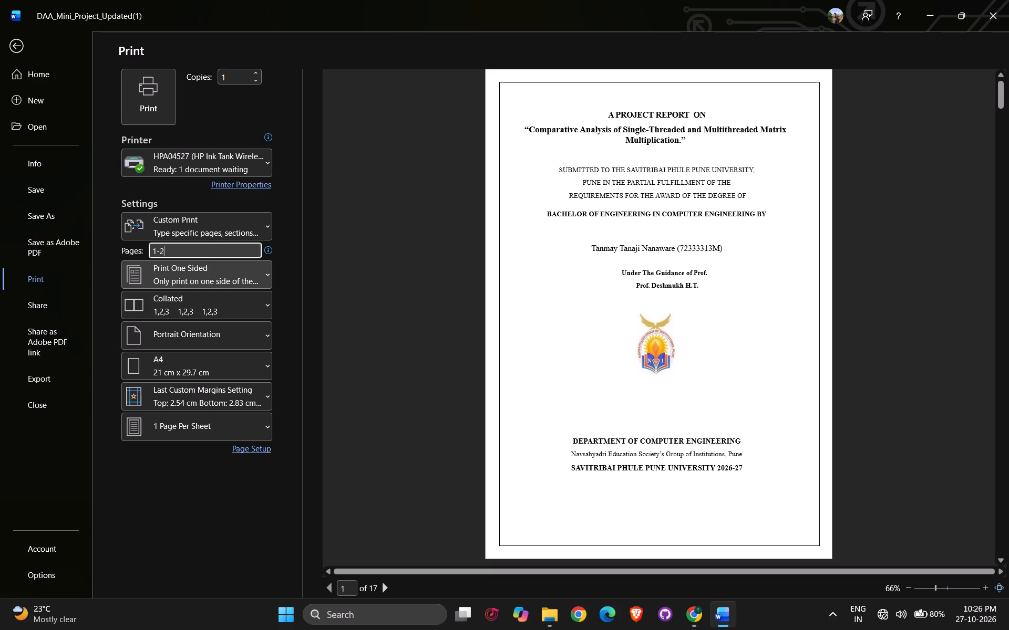
click(228, 563)
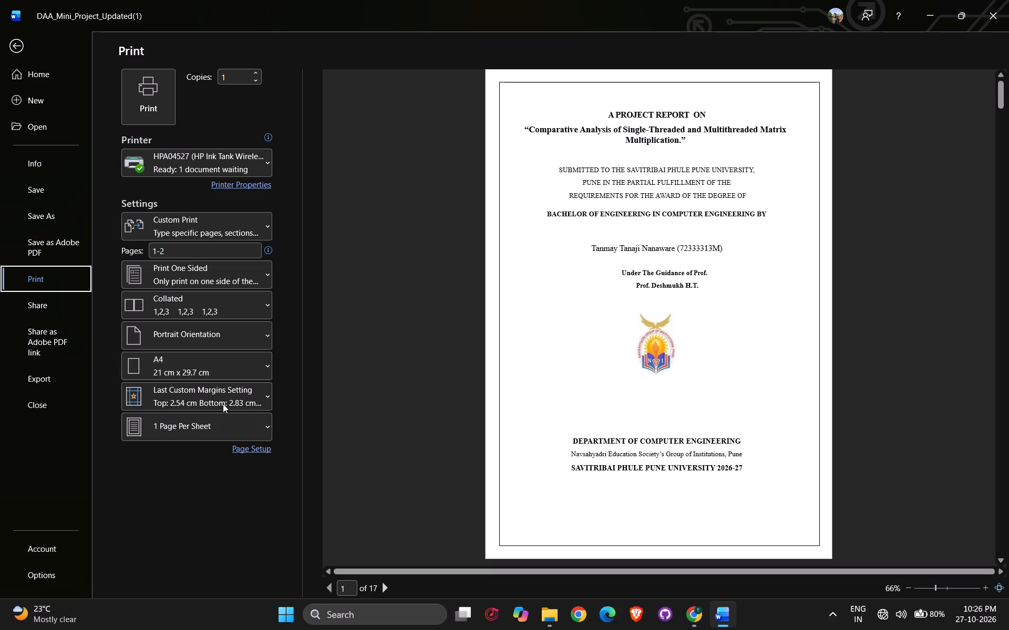
Review the margin, paper and layout settings in Page Setup and close it without changes.
click(243, 446)
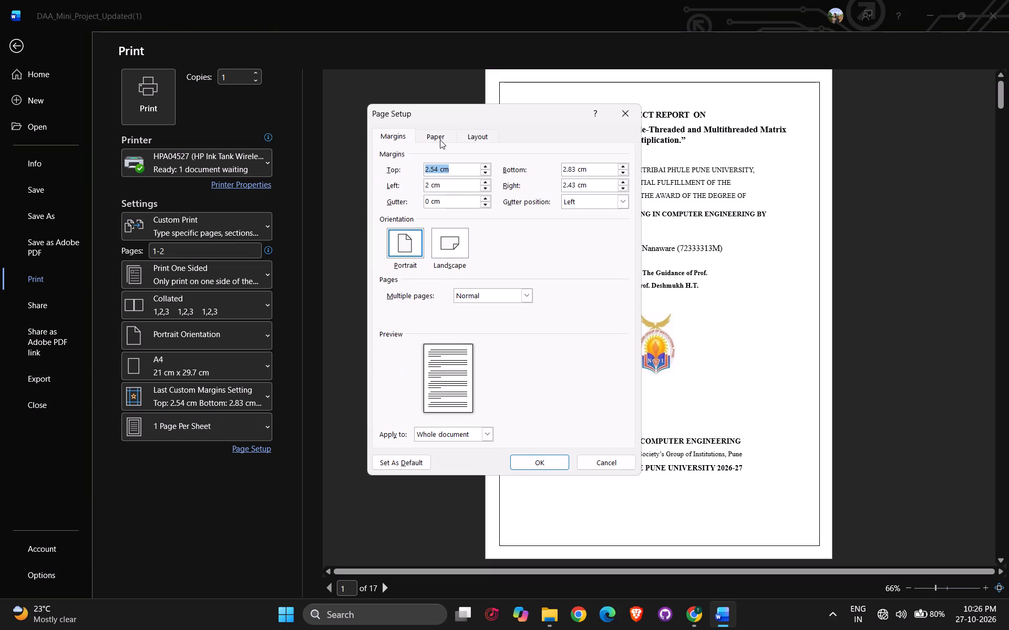
click(435, 139)
click(465, 139)
click(399, 140)
click(178, 485)
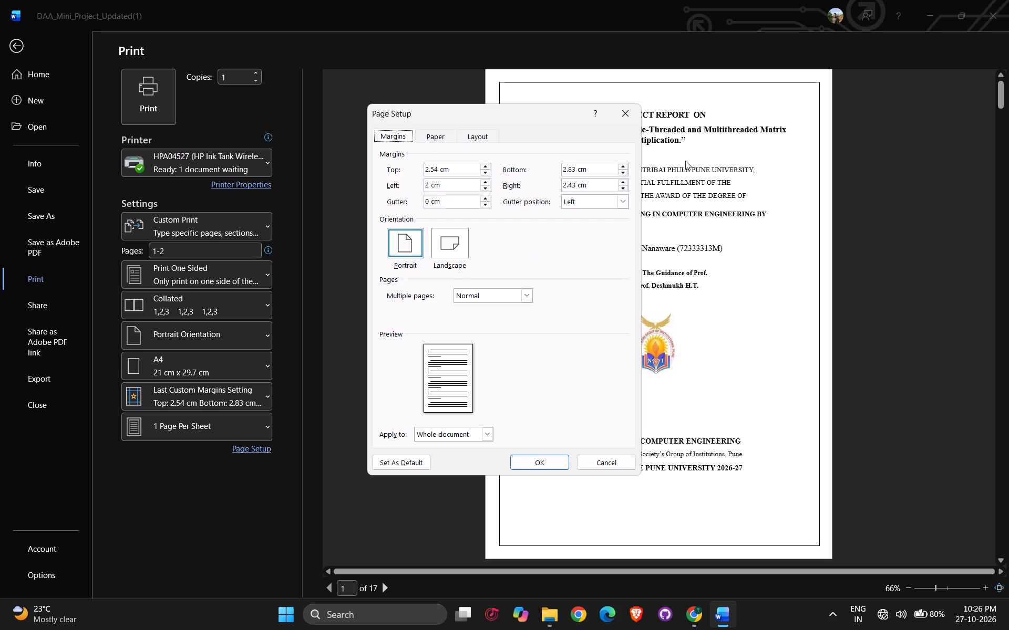
click(620, 115)
Set the HP Ink Tank printer's output to Color for the pages 1-2 print job.
click(266, 181)
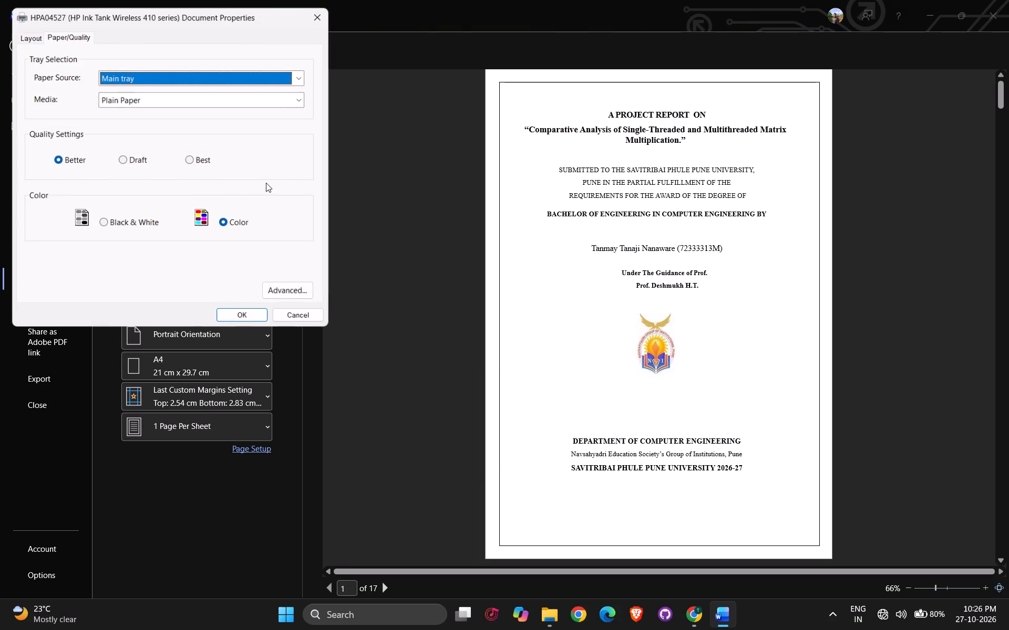
click(106, 223)
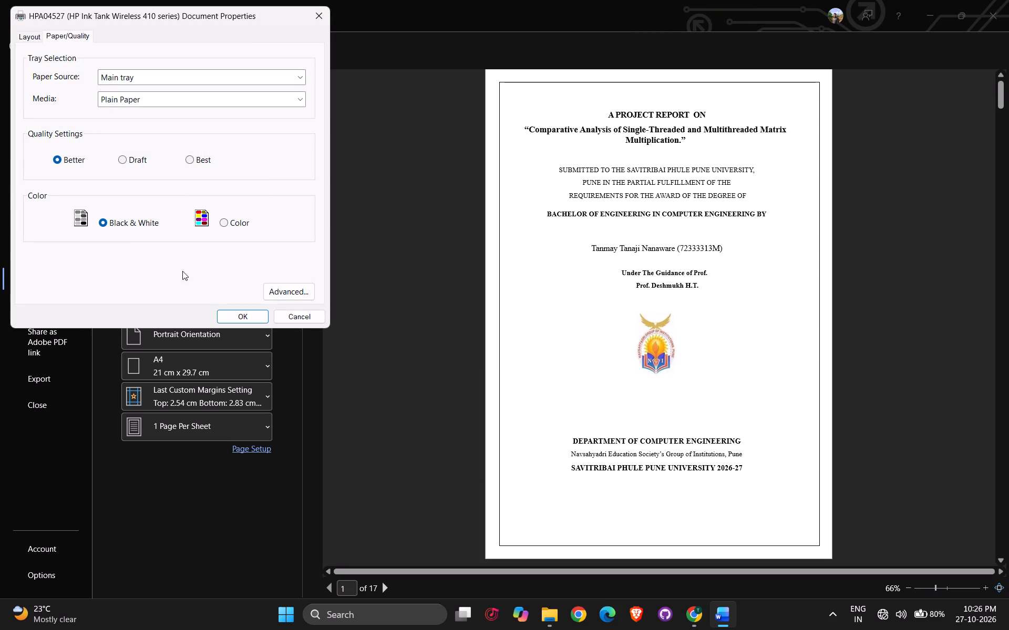
click(221, 225)
click(235, 314)
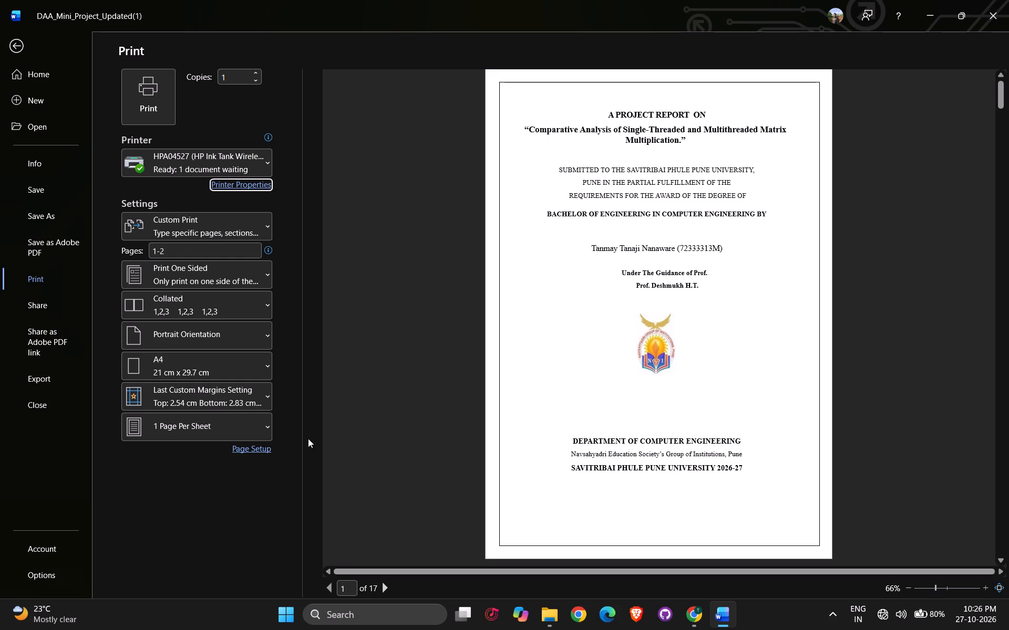
click(179, 491)
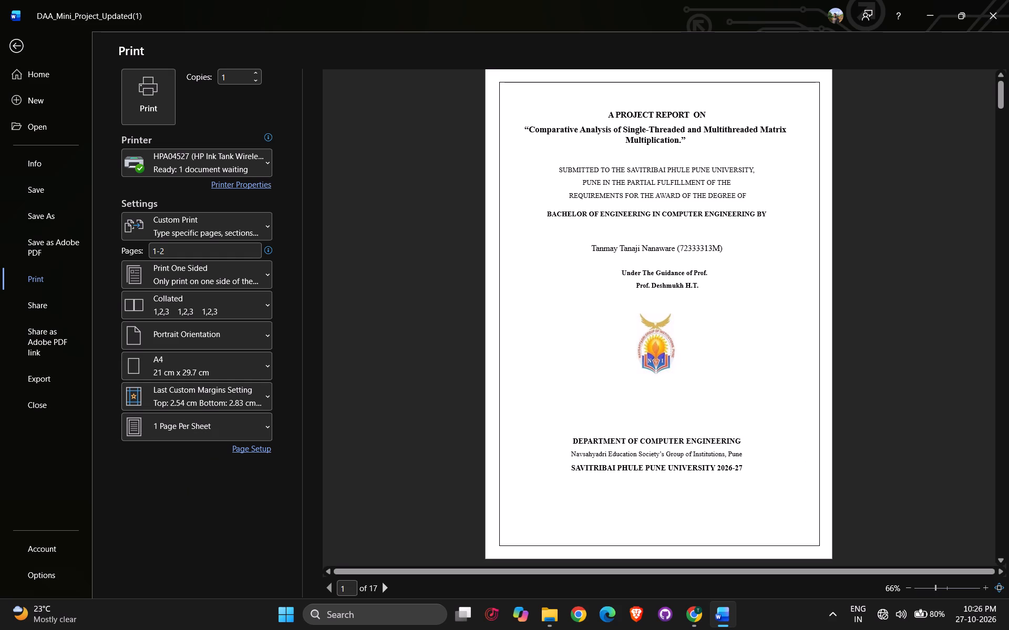
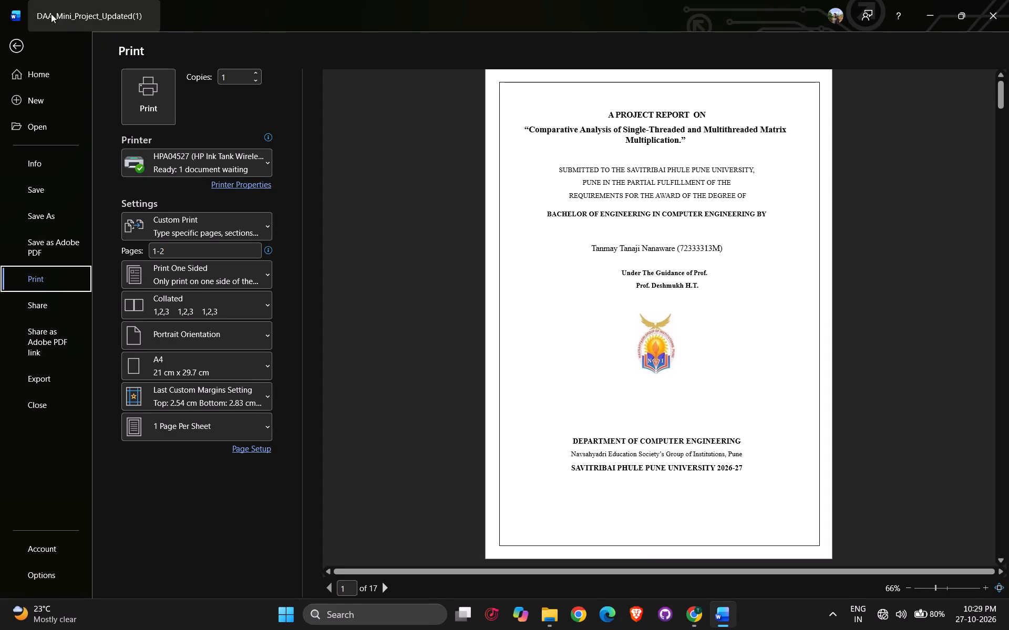
Print one copy of pages 1-2 of the DAA mini project report on the HP Ink Tank printer.
click(138, 97)
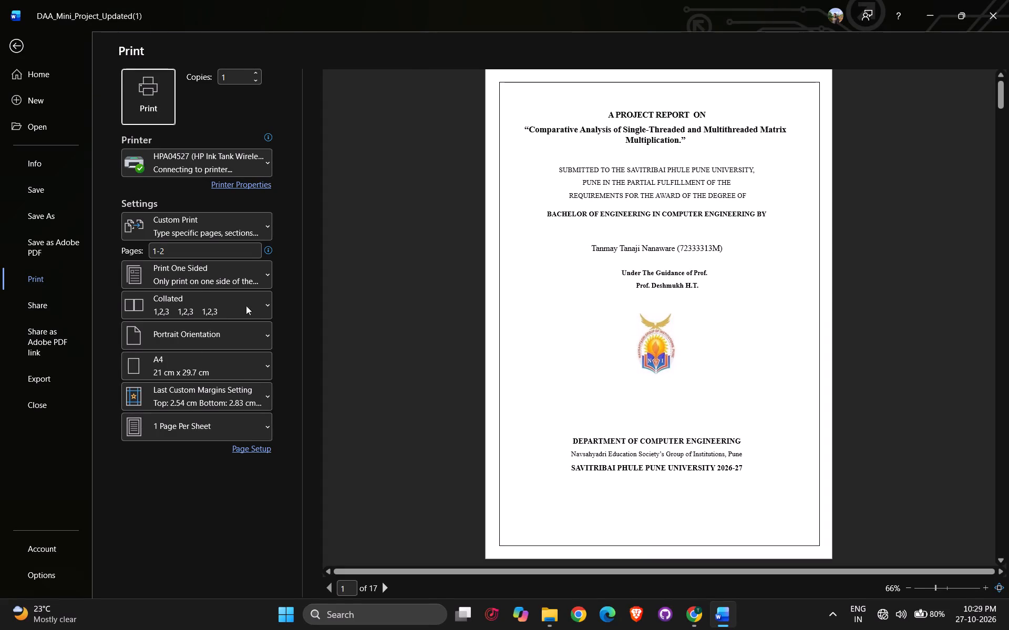